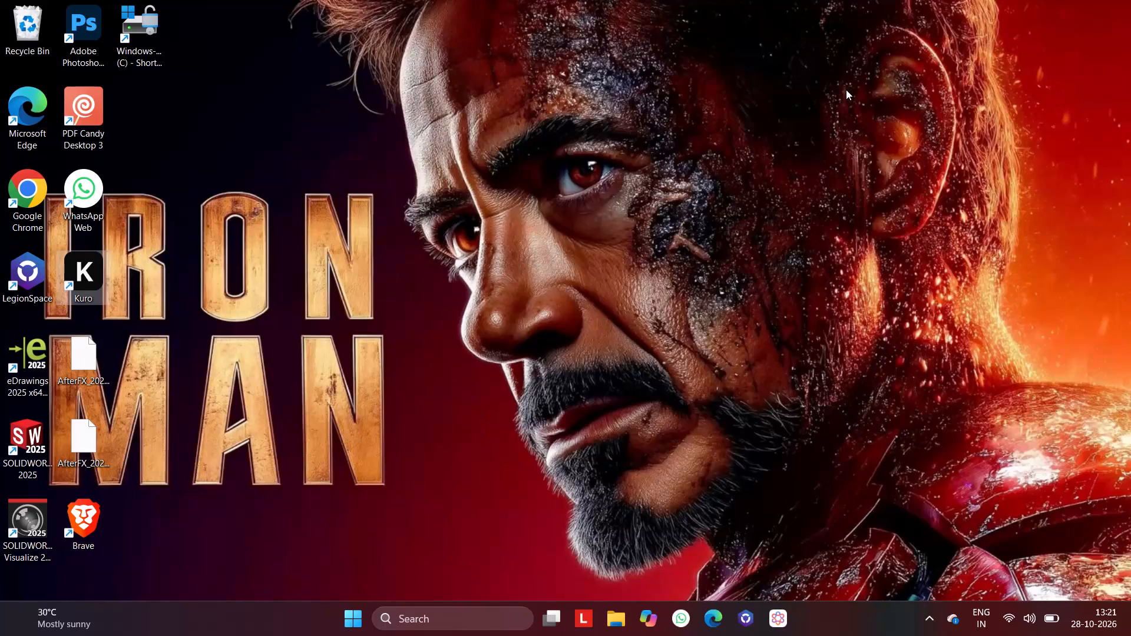
Open the Word document flasshhhshs from the Downloads folder.
{"action": "left_click", "coordinate": [614, 616]}
{"action": "left_click", "coordinate": [614, 616]}
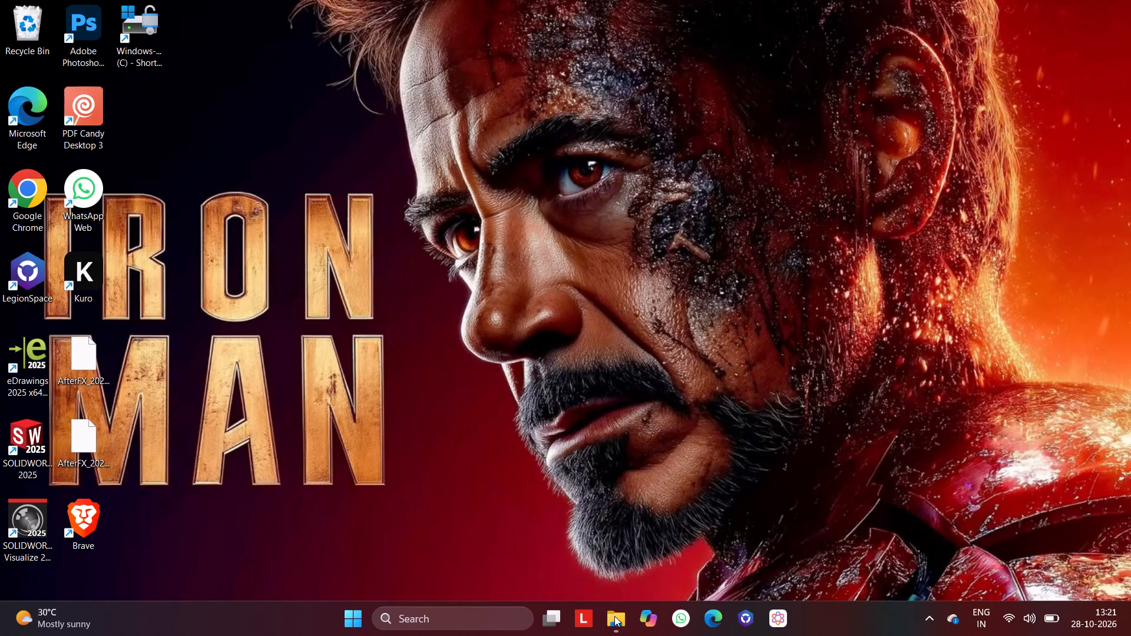
{"action": "left_click", "coordinate": [614, 616]}
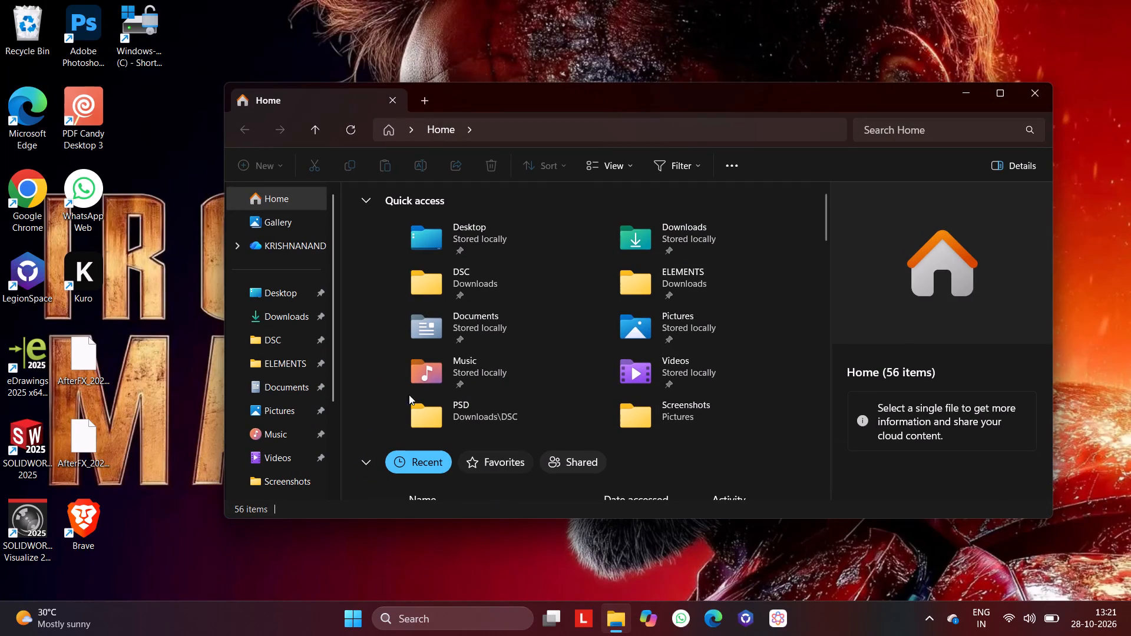
{"action": "left_click", "coordinate": [273, 318]}
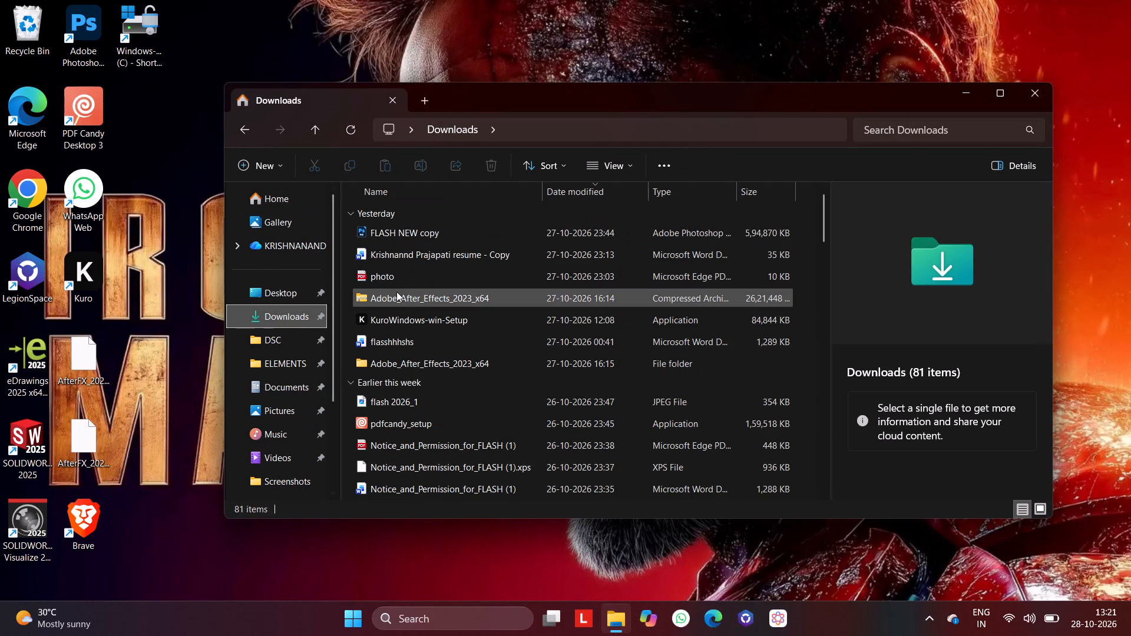
{"action": "scroll", "coordinate": [393, 276], "scroll_direction": "down", "scroll_amount": 1}
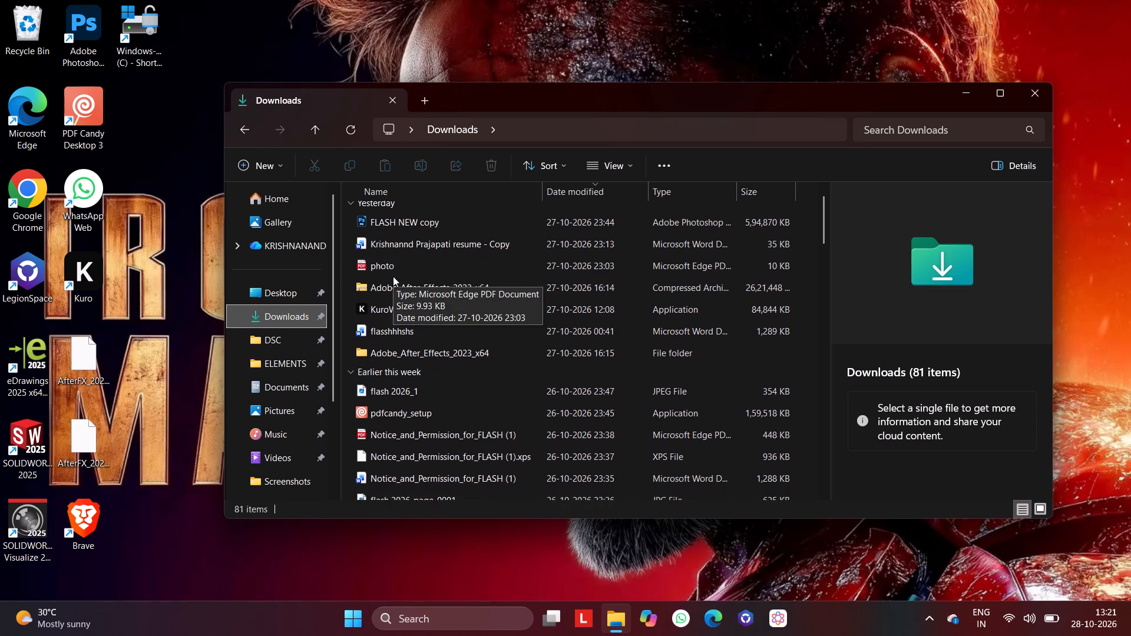
{"action": "scroll", "coordinate": [393, 276], "scroll_direction": "down", "scroll_amount": 1}
{"action": "double_click", "coordinate": [371, 324]}
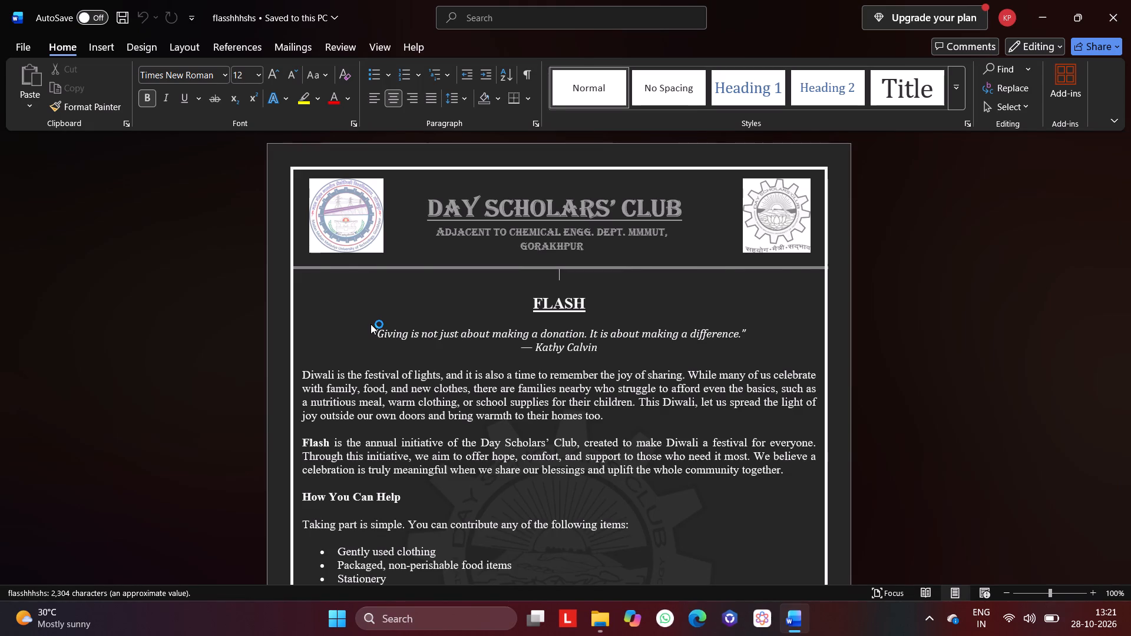
Read through both pages of the document, the FLASH notice and the PERMISSION FOR BUS letter.
{"action": "scroll", "coordinate": [371, 324], "scroll_direction": "down", "scroll_amount": 1}
{"action": "scroll", "coordinate": [371, 324], "scroll_direction": "up", "scroll_amount": 1}
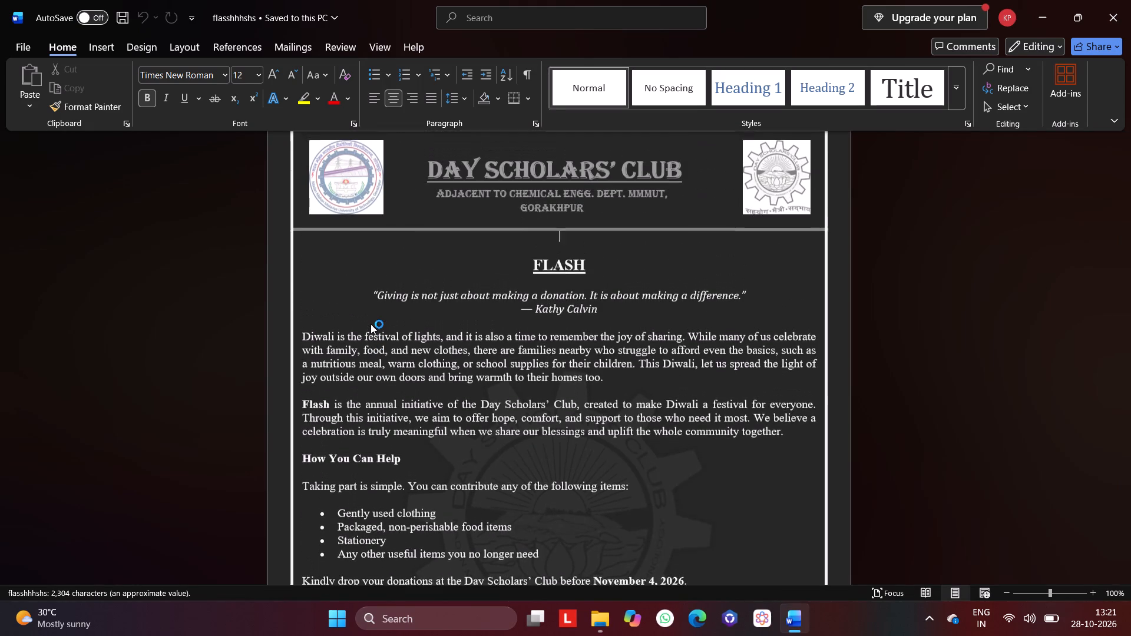
{"action": "scroll", "coordinate": [371, 324], "scroll_direction": "up", "scroll_amount": 1}
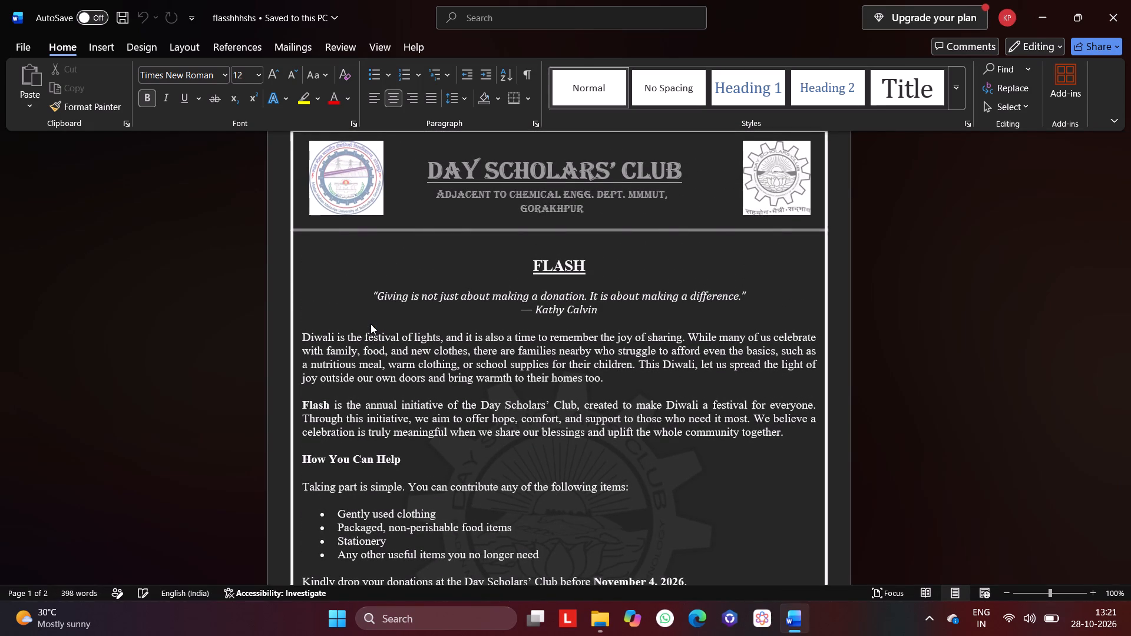
{"action": "scroll", "coordinate": [371, 324], "scroll_direction": "down", "scroll_amount": 3}
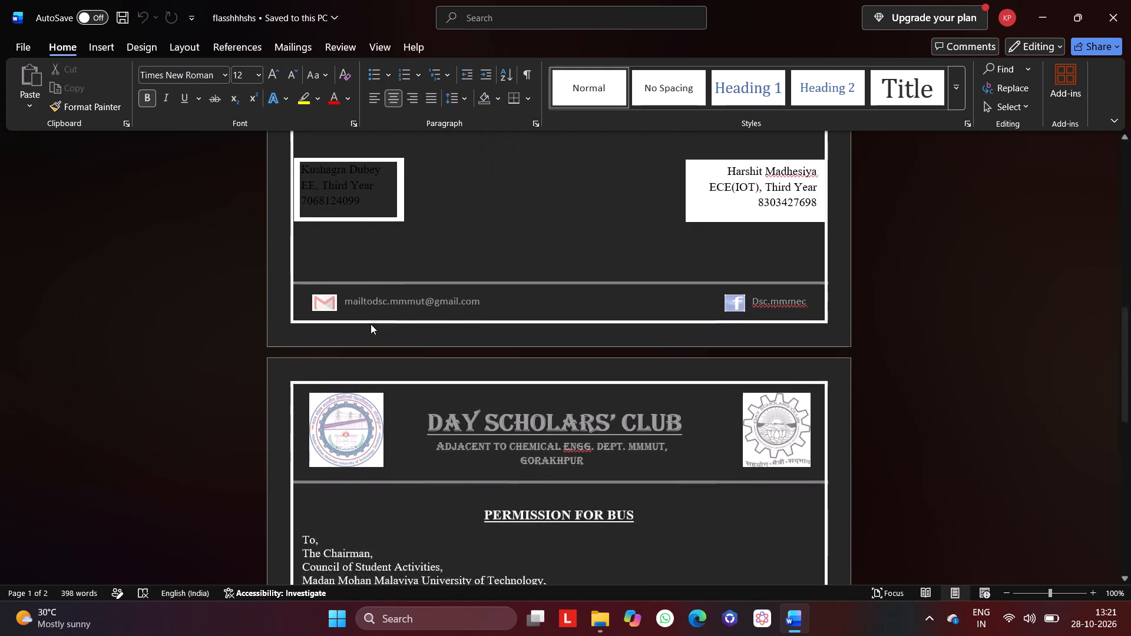
{"action": "scroll", "coordinate": [371, 324], "scroll_direction": "down", "scroll_amount": 3}
{"action": "scroll", "coordinate": [371, 324], "scroll_direction": "up", "scroll_amount": 1}
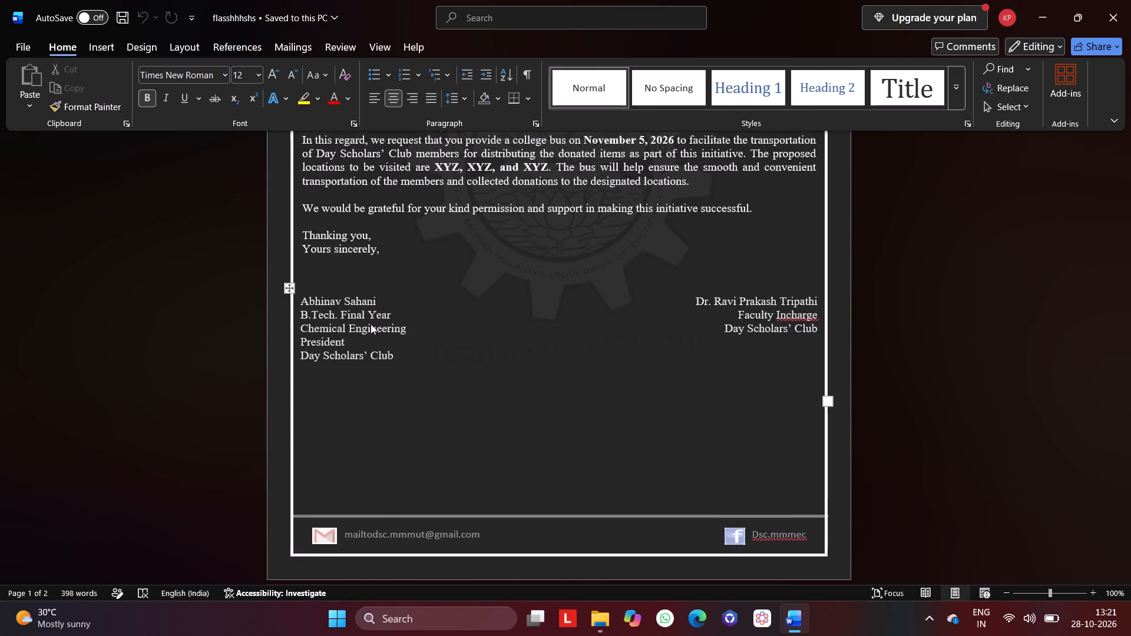
{"action": "scroll", "coordinate": [371, 324], "scroll_direction": "up", "scroll_amount": 2}
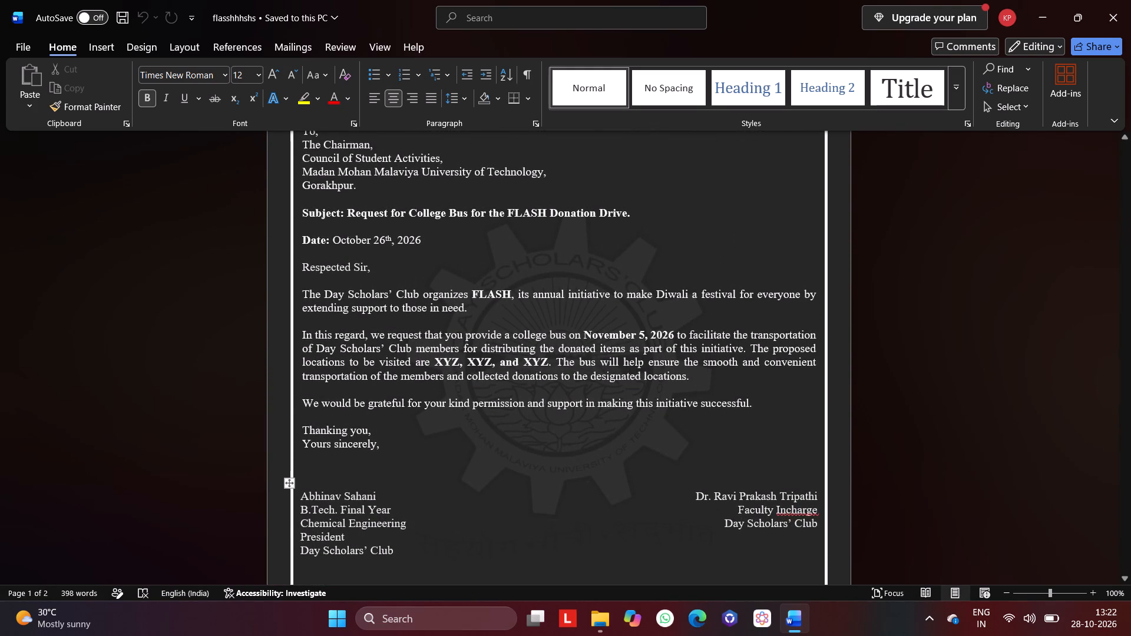
{"action": "scroll", "coordinate": [368, 336], "scroll_direction": "down", "scroll_amount": 1, "text": "ctrl"}
{"action": "scroll", "coordinate": [368, 336], "scroll_direction": "up", "scroll_amount": 1}
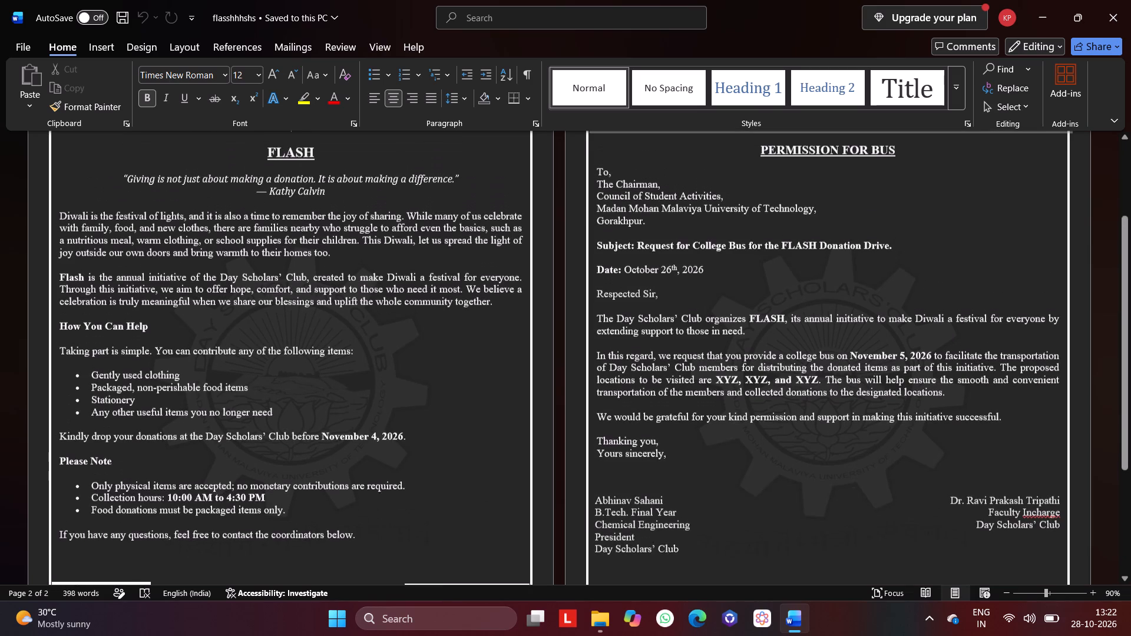
{"action": "scroll", "coordinate": [368, 336], "scroll_direction": "up", "scroll_amount": 1}
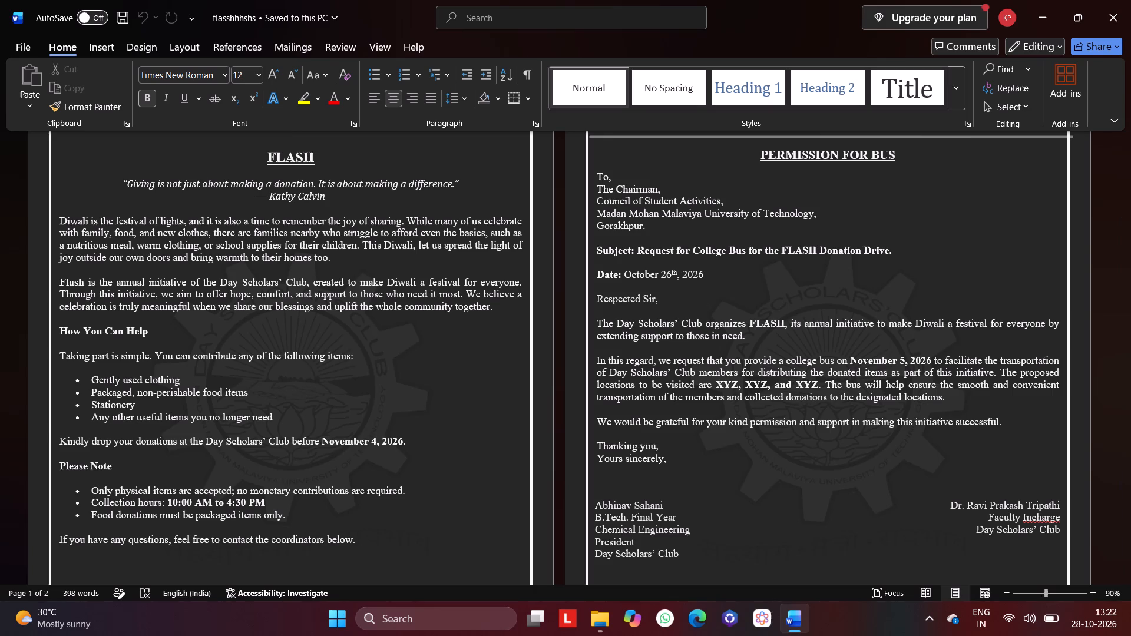
{"action": "scroll", "coordinate": [361, 319], "scroll_direction": "up", "scroll_amount": 3, "text": "ctrl"}
{"action": "scroll", "coordinate": [361, 319], "scroll_direction": "down", "scroll_amount": 1, "text": "ctrl"}
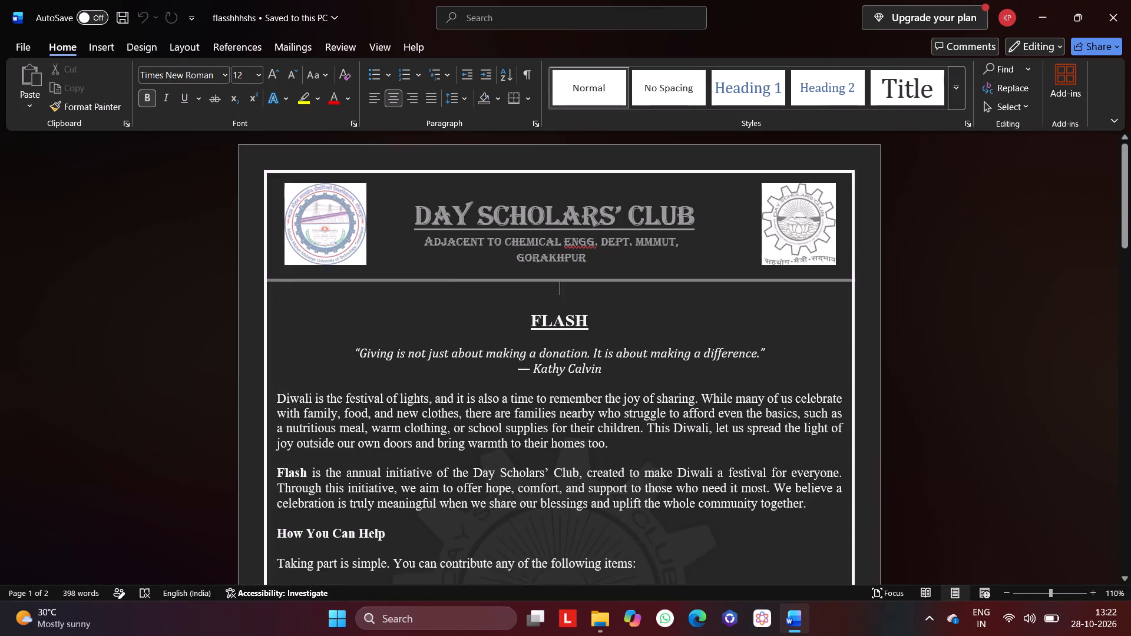
{"action": "scroll", "coordinate": [361, 319], "scroll_direction": "down", "scroll_amount": 4}
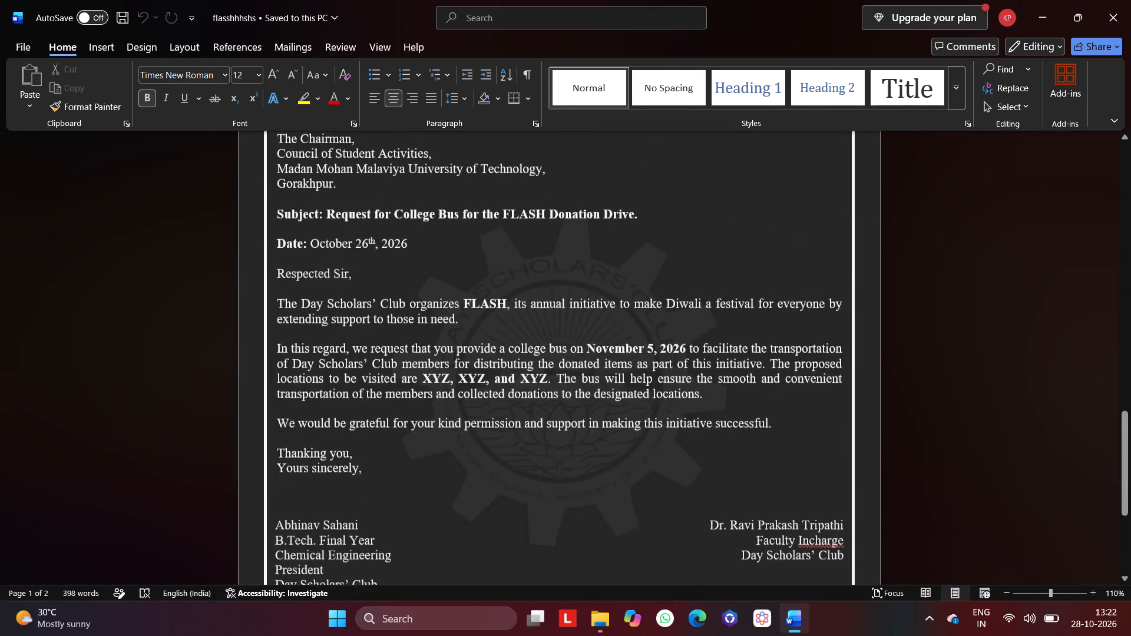
{"action": "scroll", "coordinate": [361, 319], "scroll_direction": "up", "scroll_amount": 1}
{"action": "scroll", "coordinate": [361, 319], "scroll_direction": "down", "scroll_amount": 1}
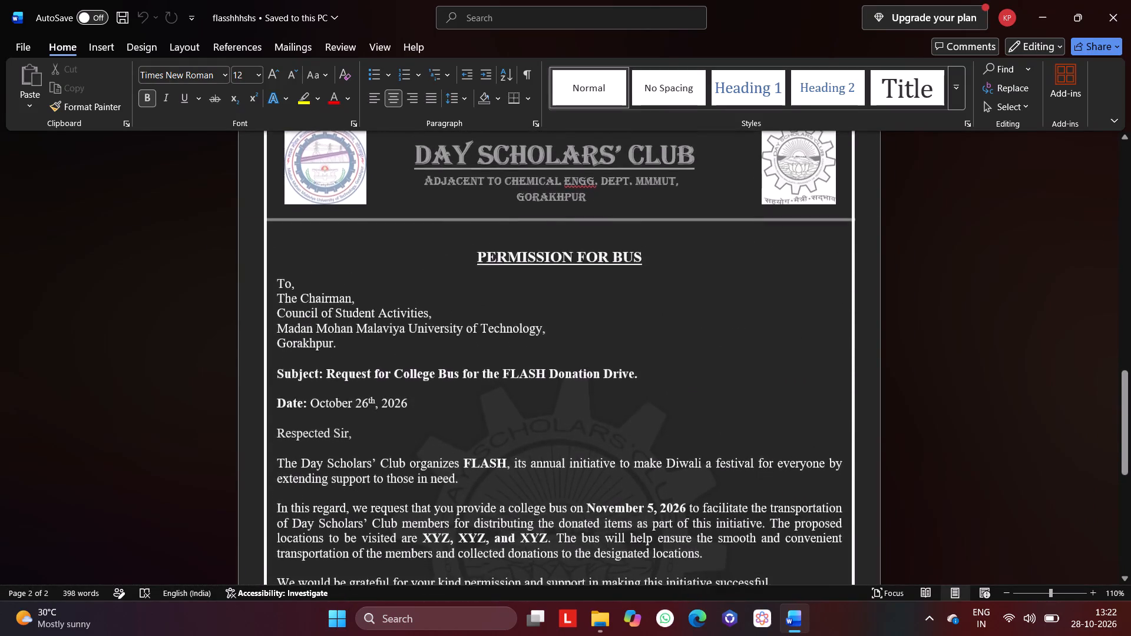
{"action": "scroll", "coordinate": [361, 319], "scroll_direction": "down", "scroll_amount": 1}
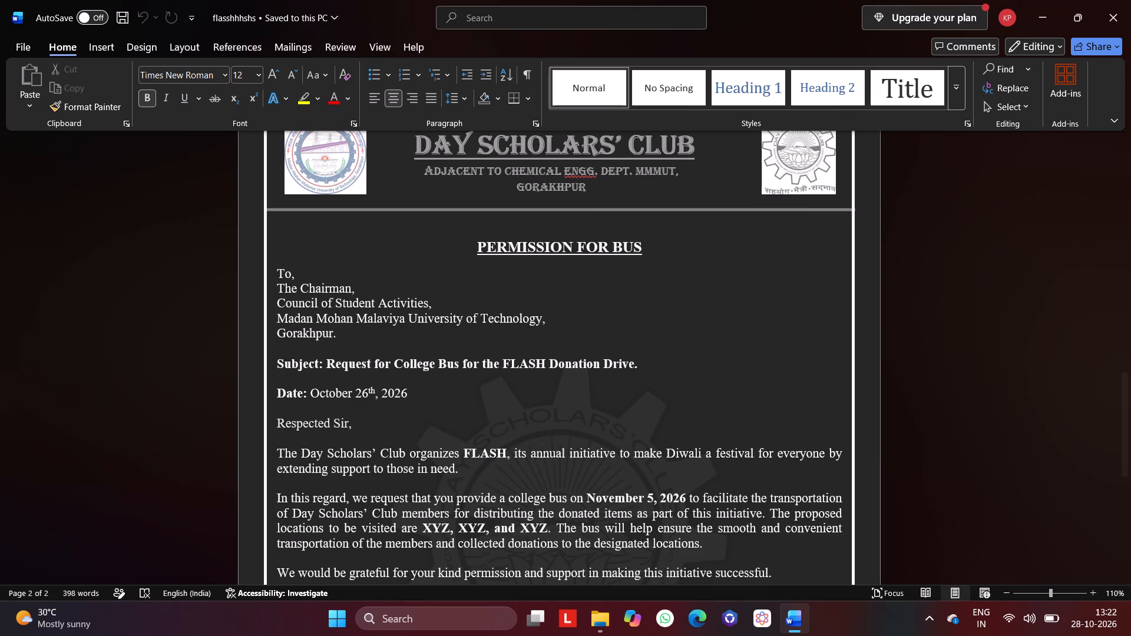
{"action": "scroll", "coordinate": [361, 319], "scroll_direction": "down", "scroll_amount": 2}
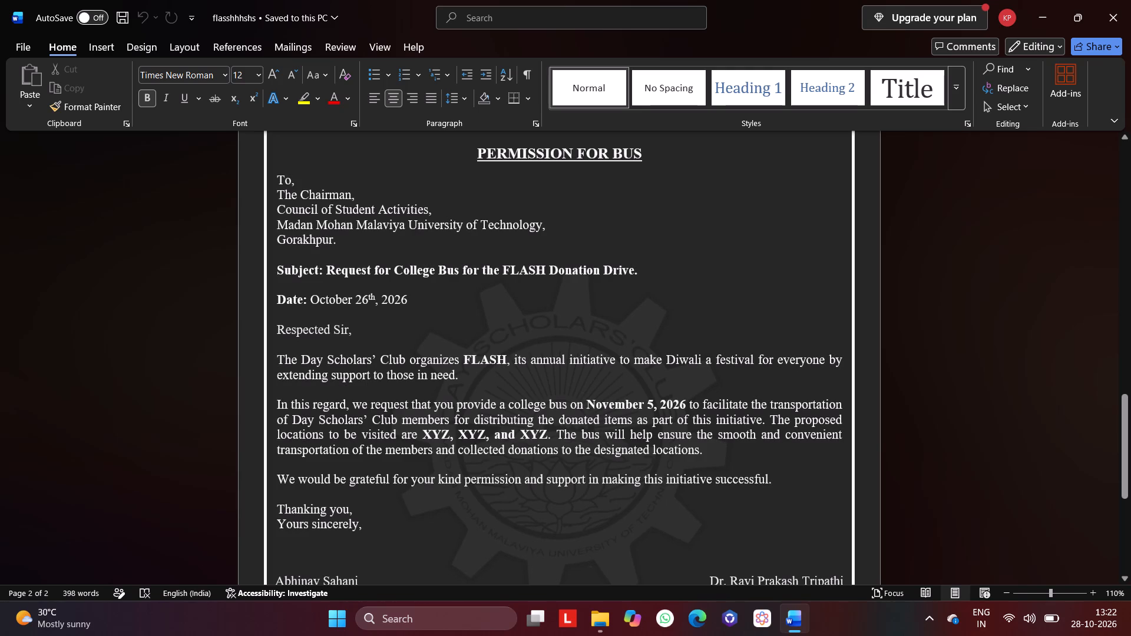
{"action": "scroll", "coordinate": [361, 319], "scroll_direction": "down", "scroll_amount": 2}
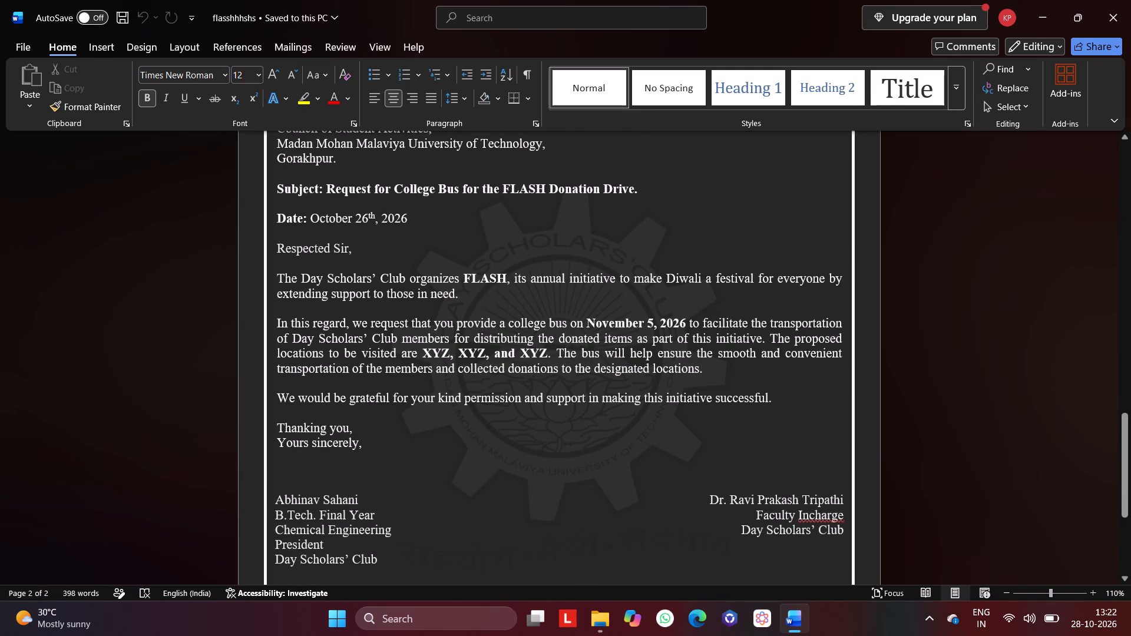
Copy the bus permission letter's text from the Subject line through "Yours sincerely,".
{"action": "left_click", "coordinate": [275, 187]}
{"action": "left_click", "coordinate": [275, 187]}
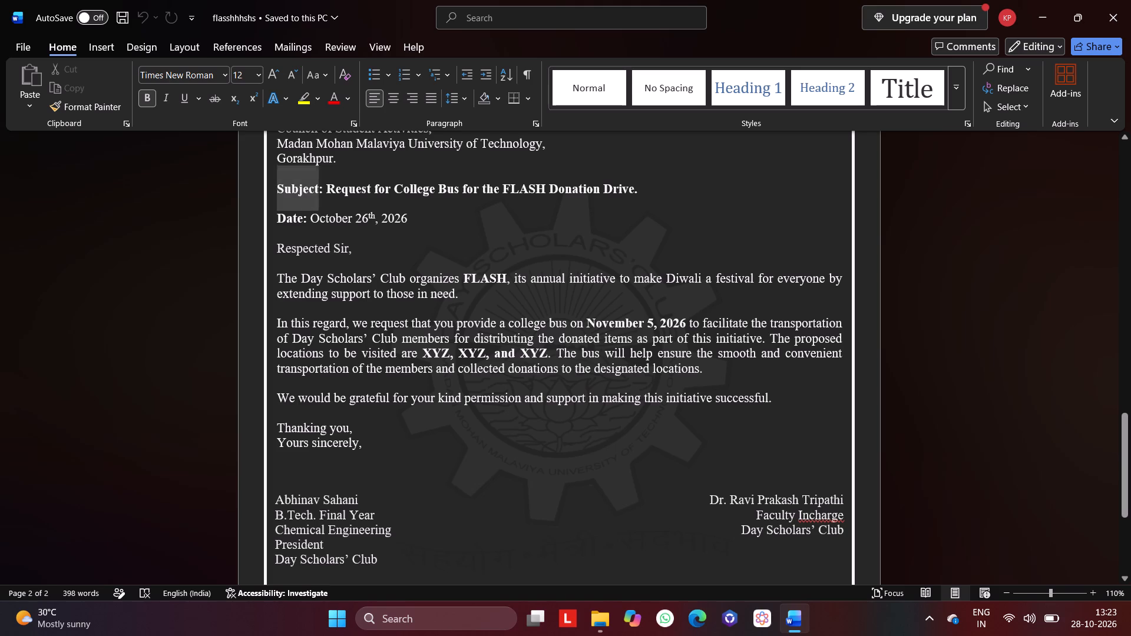
{"action": "left_click", "coordinate": [275, 187]}
{"action": "left_click_drag", "start_coordinate": [275, 187], "coordinate": [391, 399]}
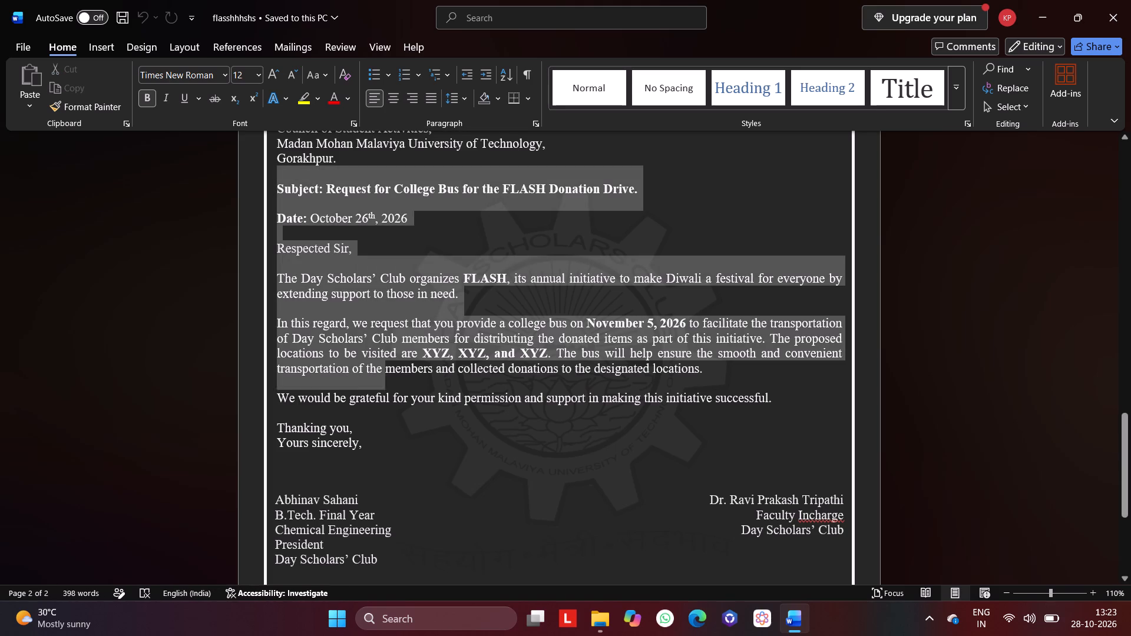
{"action": "left_click_drag", "start_coordinate": [391, 399], "coordinate": [402, 441]}
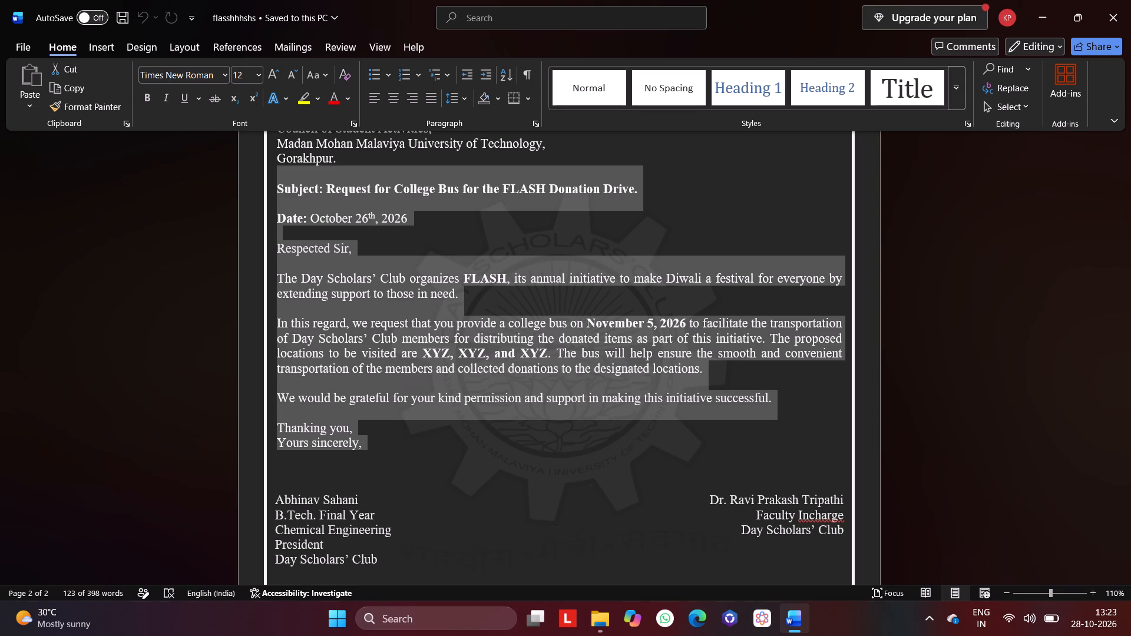
{"action": "key", "text": "ctrl+c"}
{"action": "left_click", "coordinate": [410, 393]}
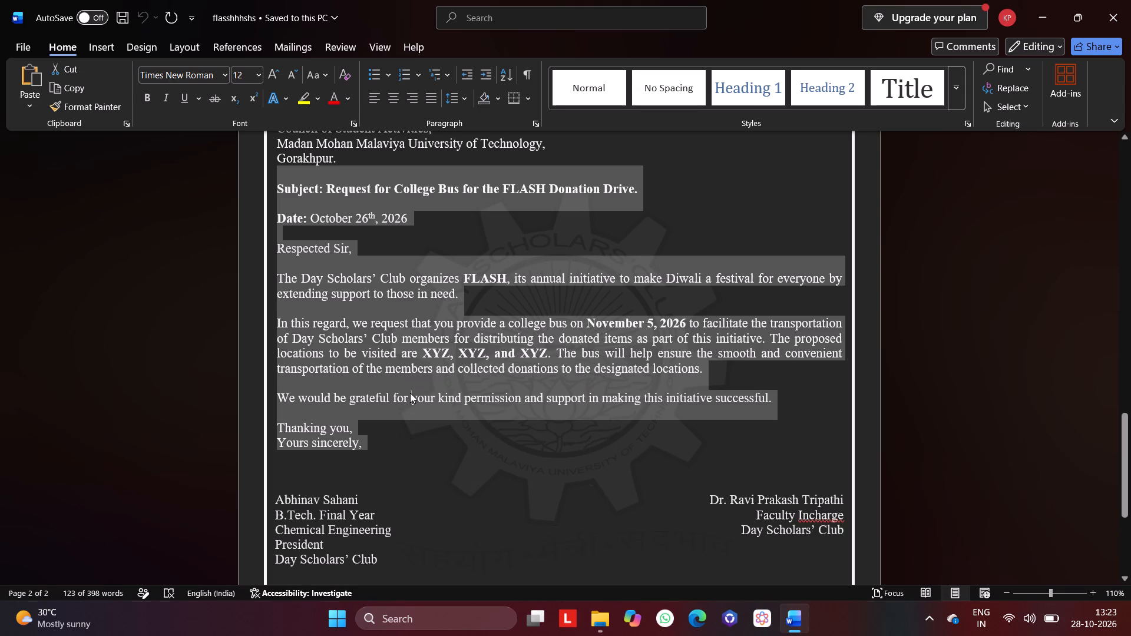
{"action": "scroll", "coordinate": [410, 393], "scroll_direction": "left", "scroll_amount": 5}
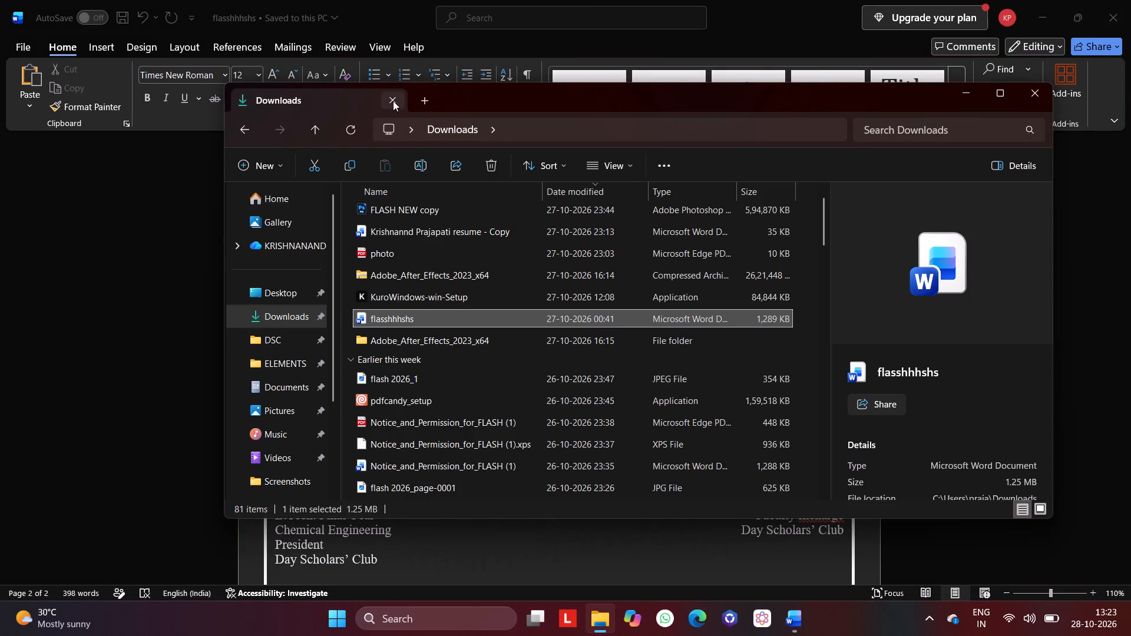
{"action": "left_click", "coordinate": [105, 215]}
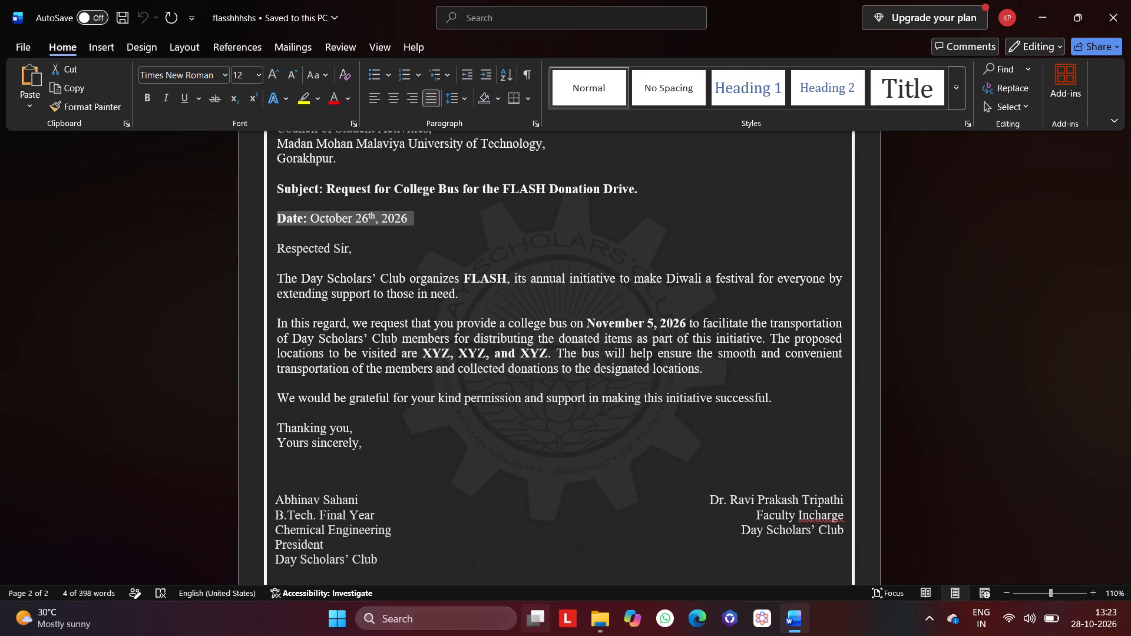
{"action": "left_click", "coordinate": [426, 630]}
{"action": "left_click", "coordinate": [425, 617]}
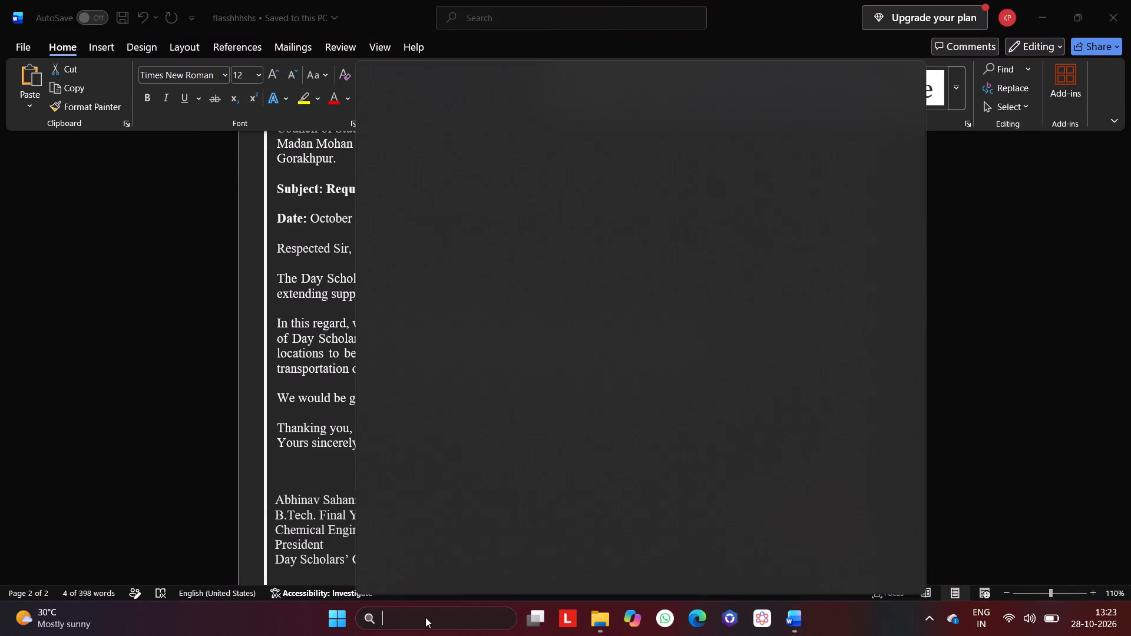
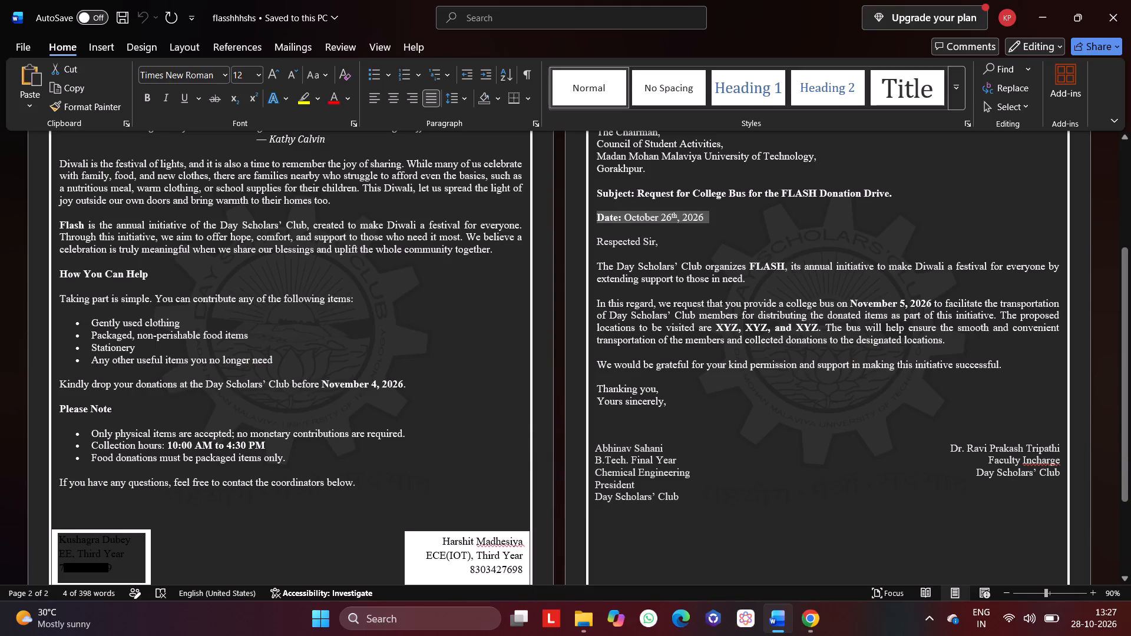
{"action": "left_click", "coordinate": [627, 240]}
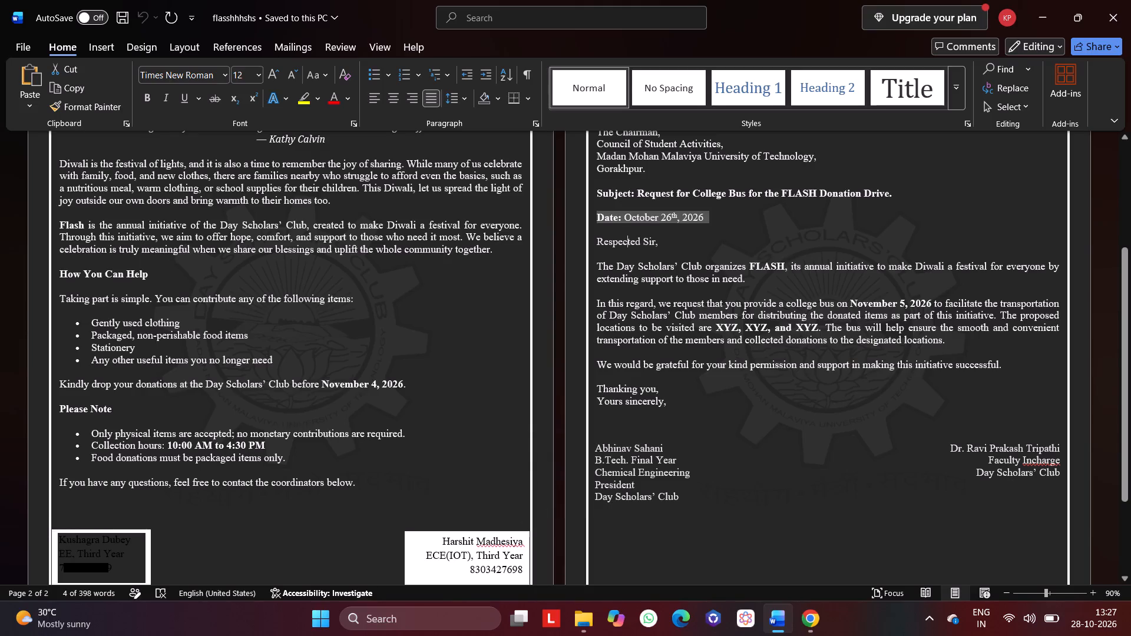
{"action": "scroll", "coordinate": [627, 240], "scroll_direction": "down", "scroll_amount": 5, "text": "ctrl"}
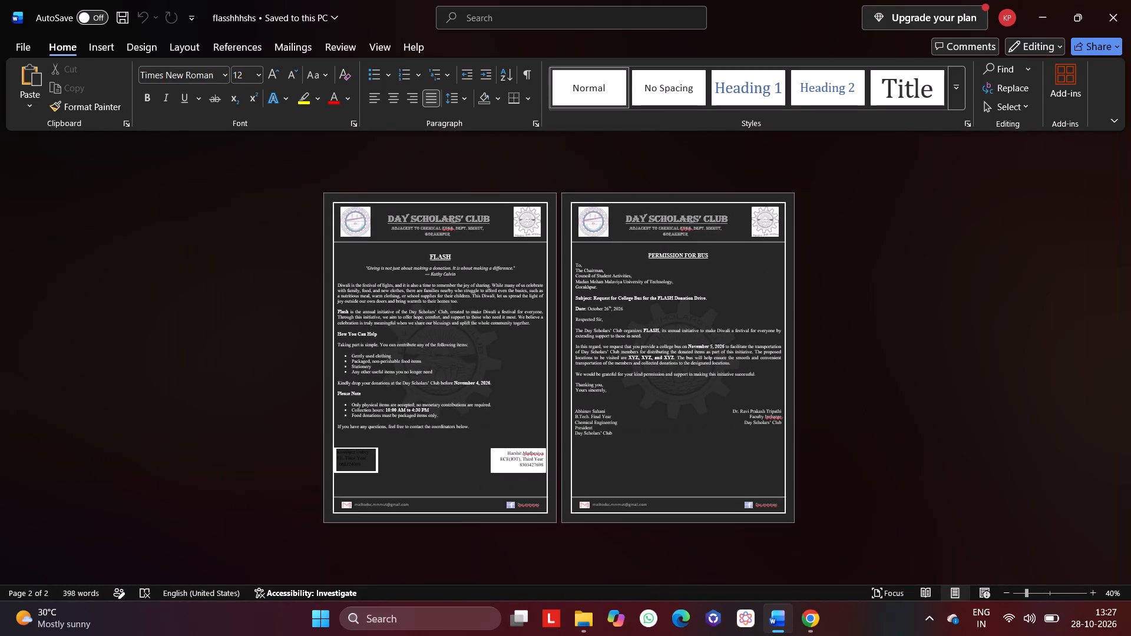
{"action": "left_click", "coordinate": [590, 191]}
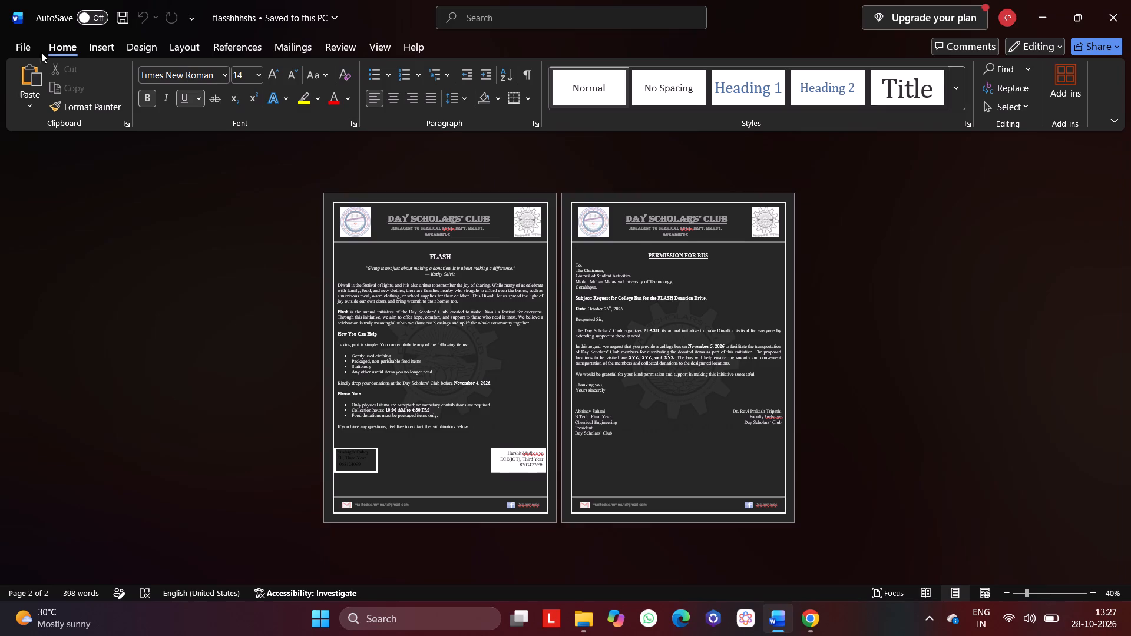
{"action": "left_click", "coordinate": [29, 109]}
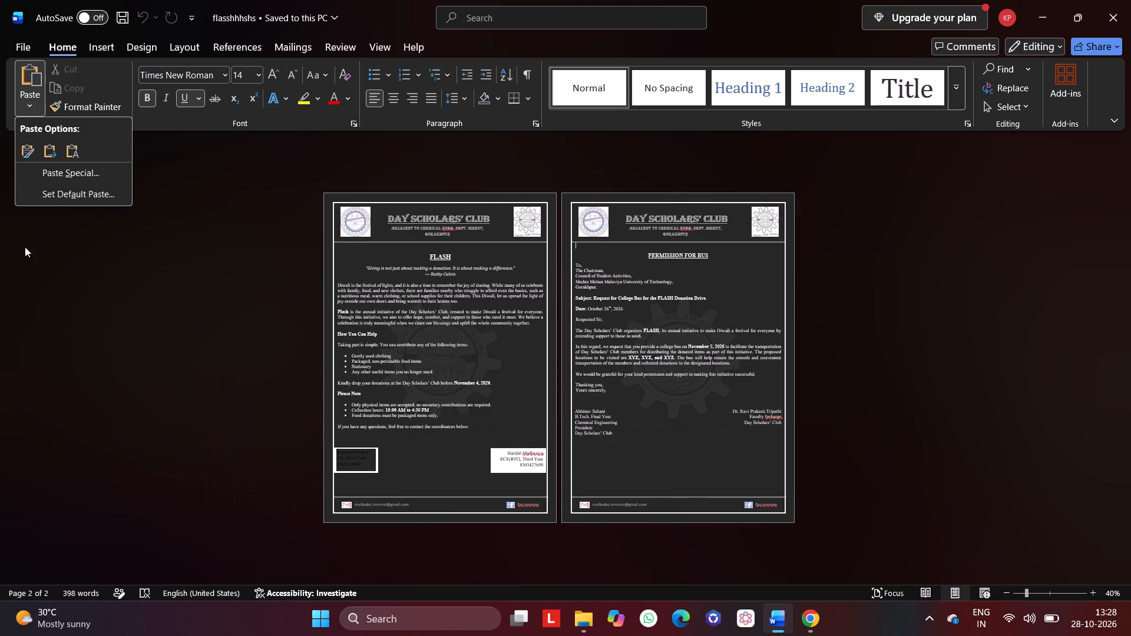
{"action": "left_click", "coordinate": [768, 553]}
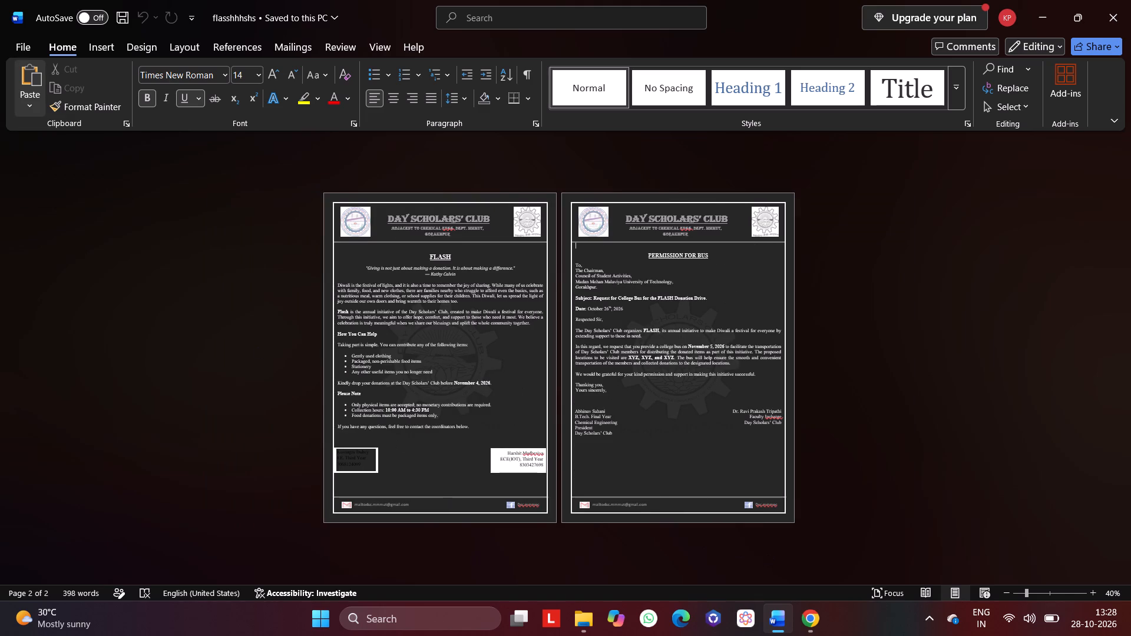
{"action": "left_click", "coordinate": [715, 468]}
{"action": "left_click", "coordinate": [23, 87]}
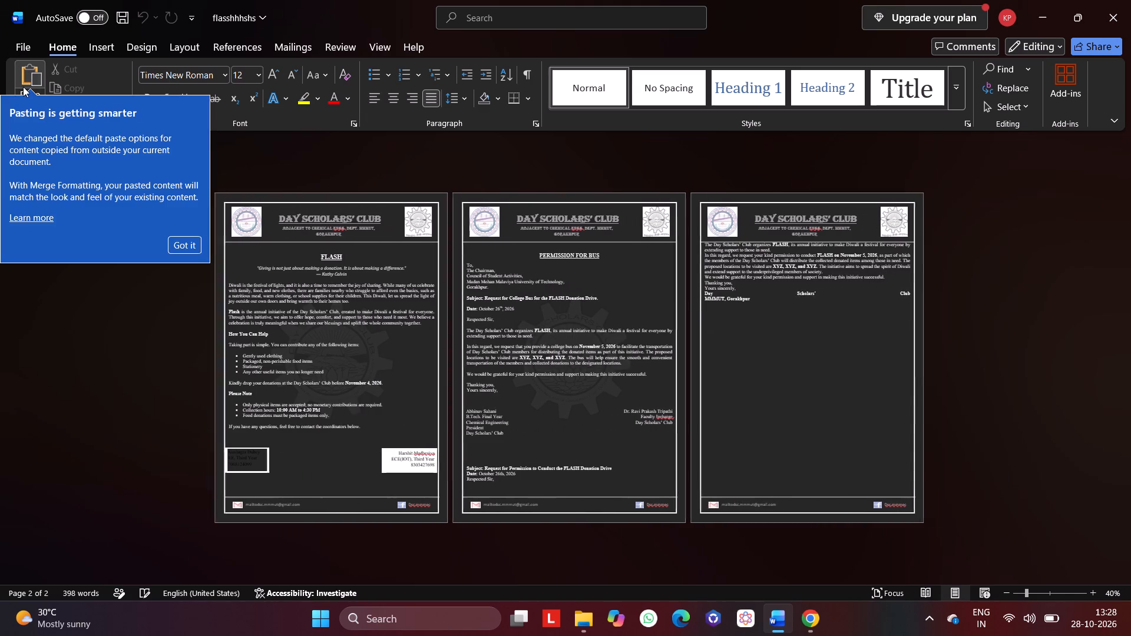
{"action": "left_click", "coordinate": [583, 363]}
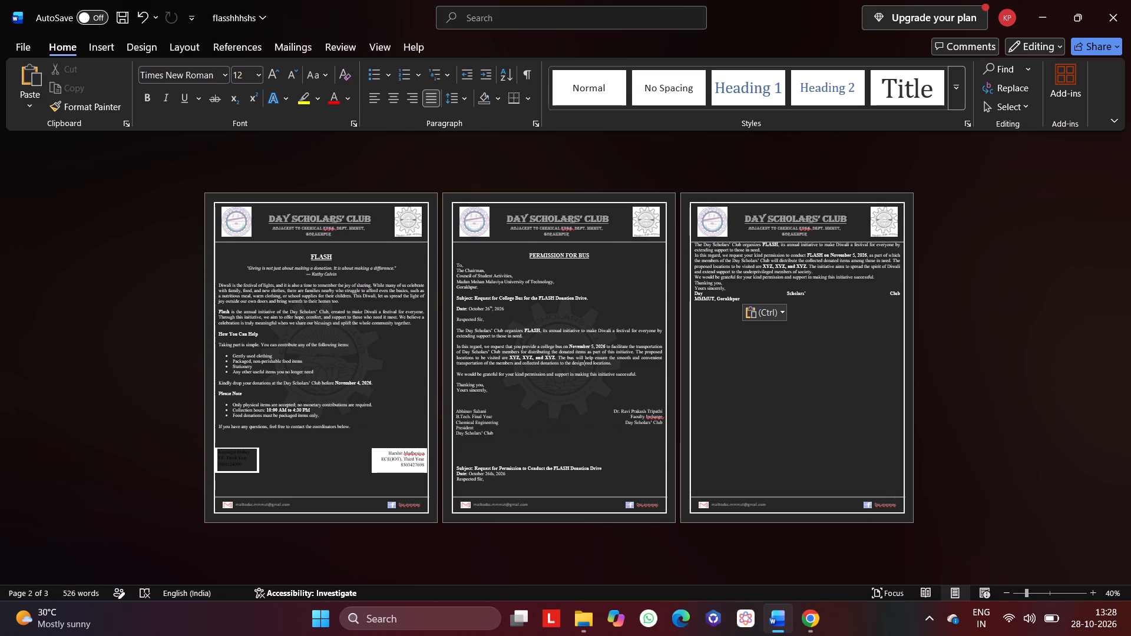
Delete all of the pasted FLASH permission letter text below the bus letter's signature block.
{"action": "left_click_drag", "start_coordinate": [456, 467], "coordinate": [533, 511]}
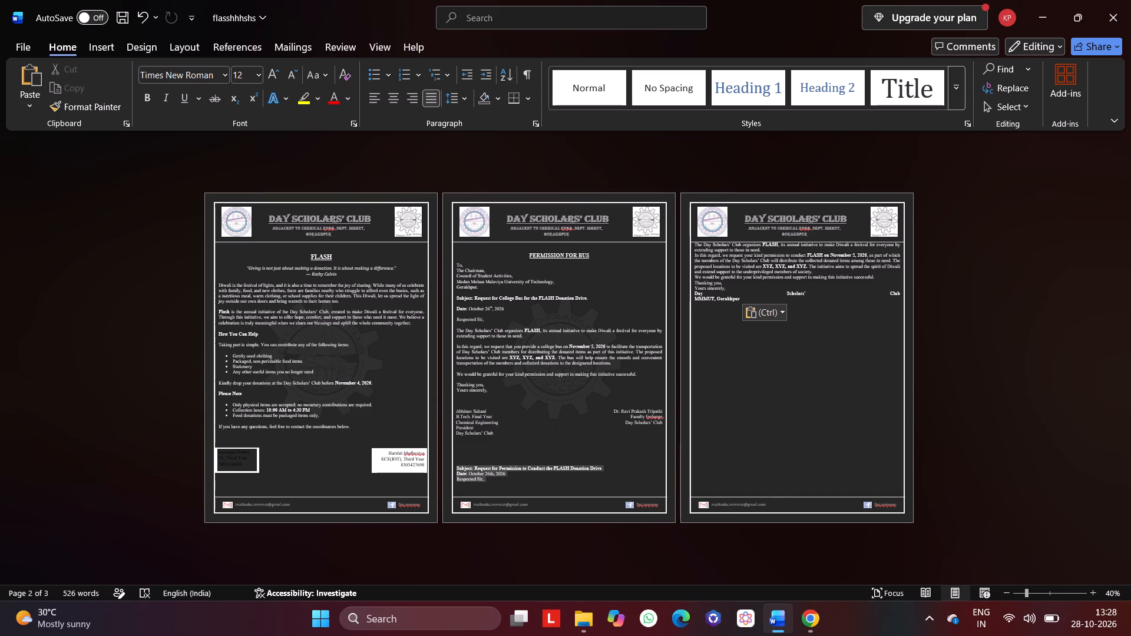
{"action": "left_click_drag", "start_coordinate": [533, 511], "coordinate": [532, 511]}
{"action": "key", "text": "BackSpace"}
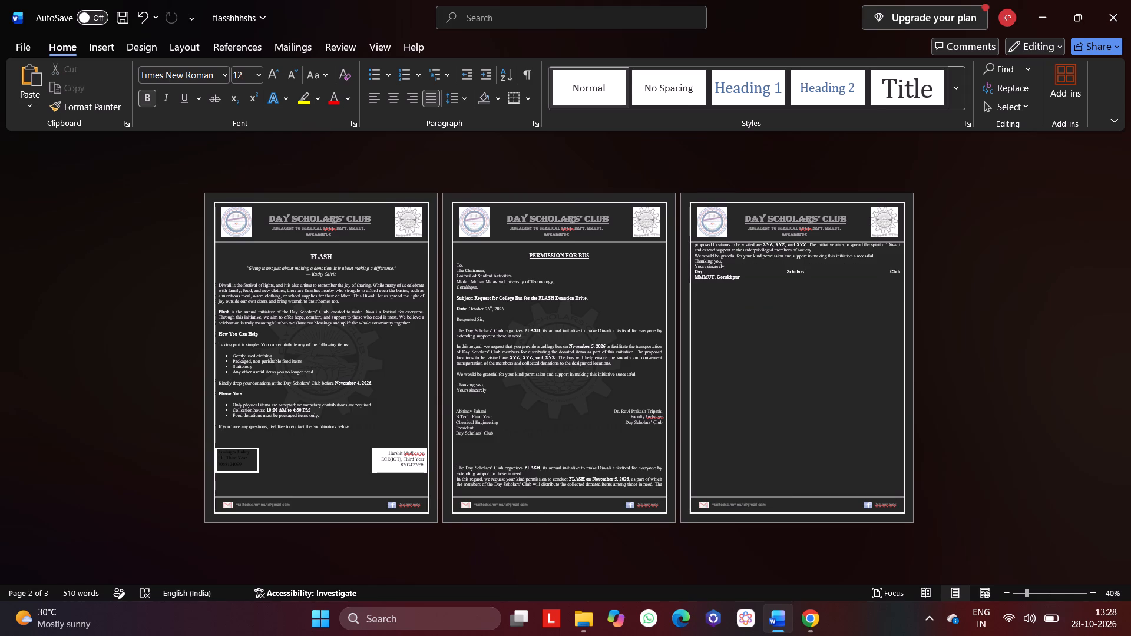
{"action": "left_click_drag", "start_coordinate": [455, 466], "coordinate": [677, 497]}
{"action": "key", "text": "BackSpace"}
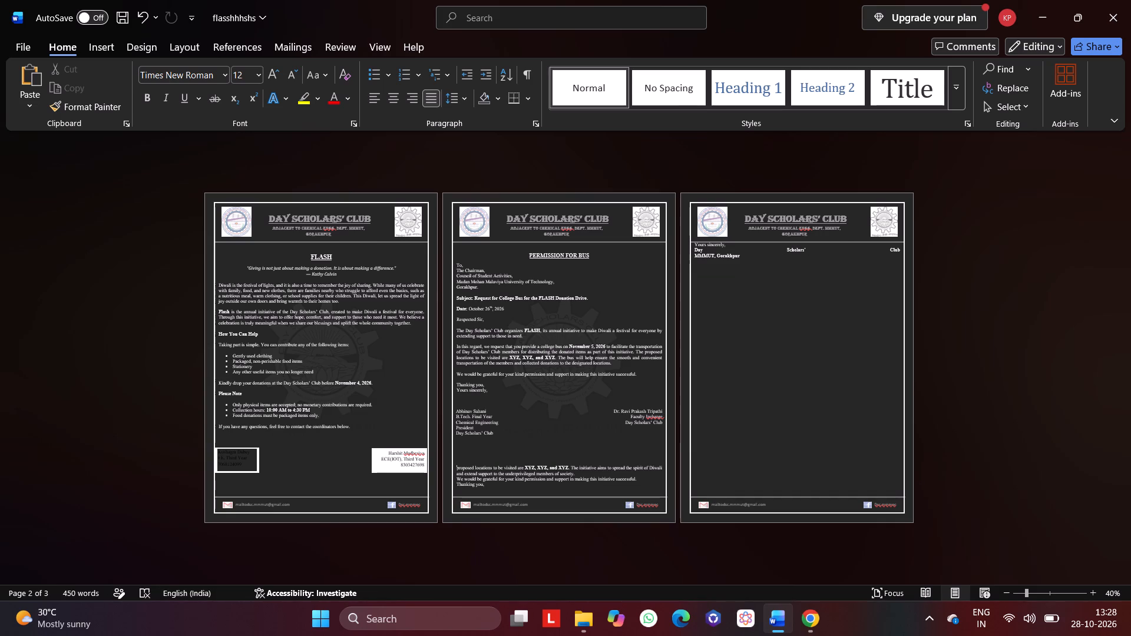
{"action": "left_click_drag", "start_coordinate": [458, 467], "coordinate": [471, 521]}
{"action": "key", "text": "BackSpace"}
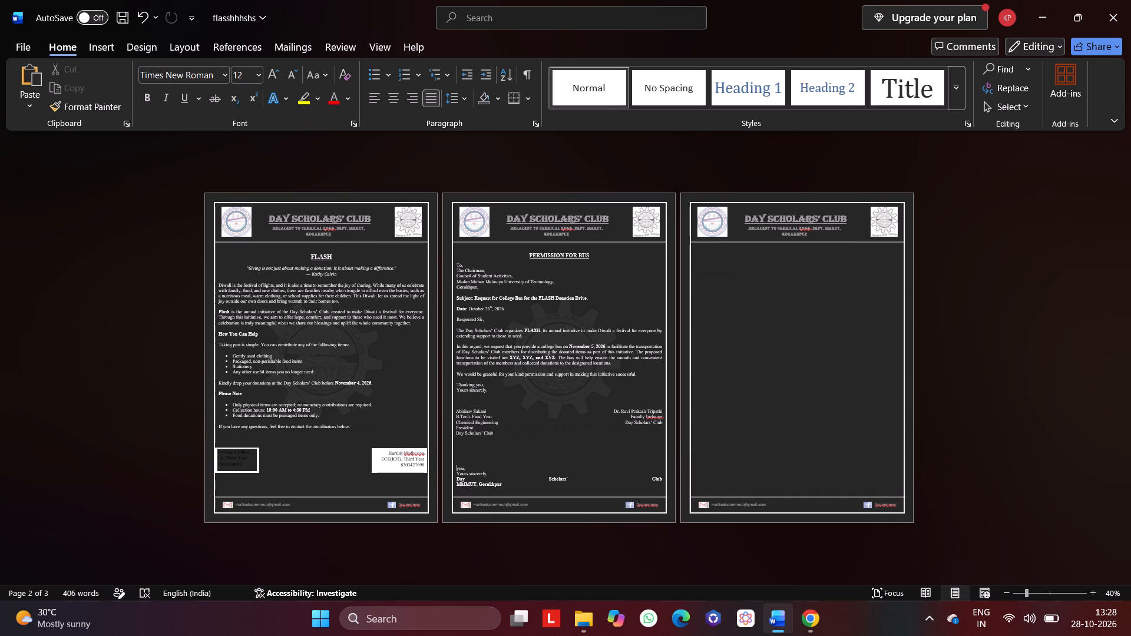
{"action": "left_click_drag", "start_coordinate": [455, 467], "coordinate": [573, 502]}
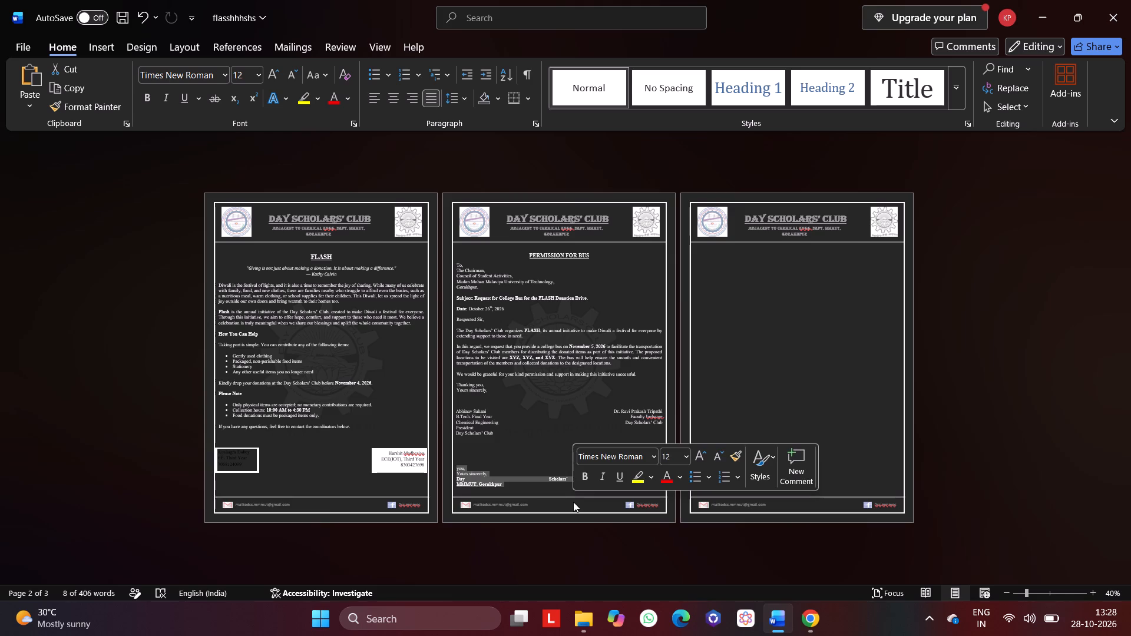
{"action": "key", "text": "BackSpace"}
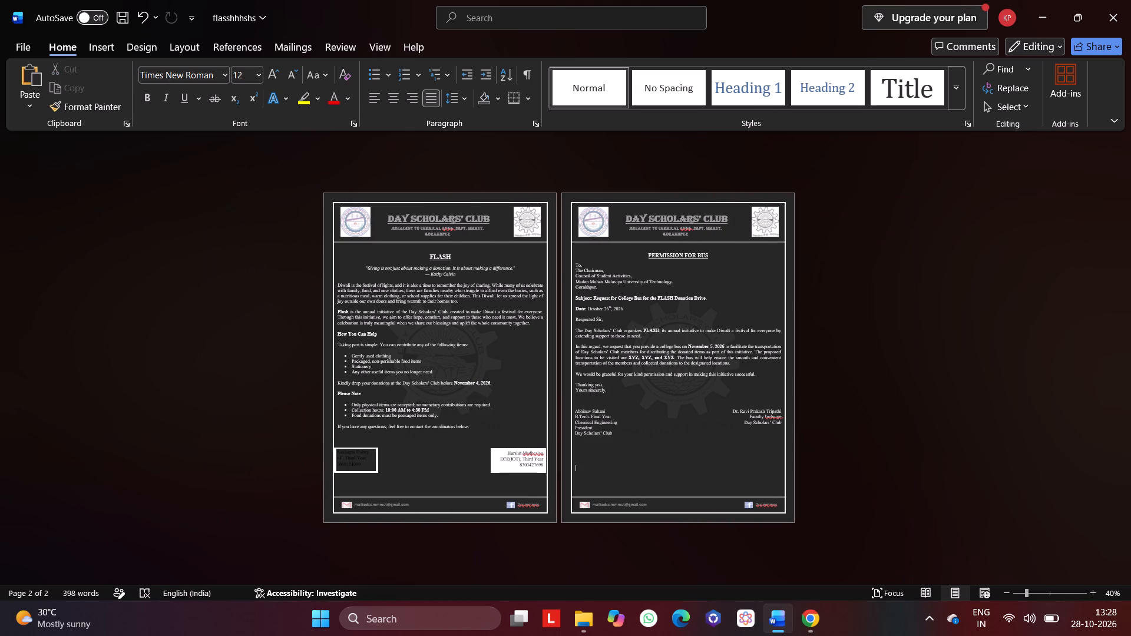
Add a blank line above the bus letter's signature block so the document extends onto a third page.
{"action": "left_click", "coordinate": [952, 422]}
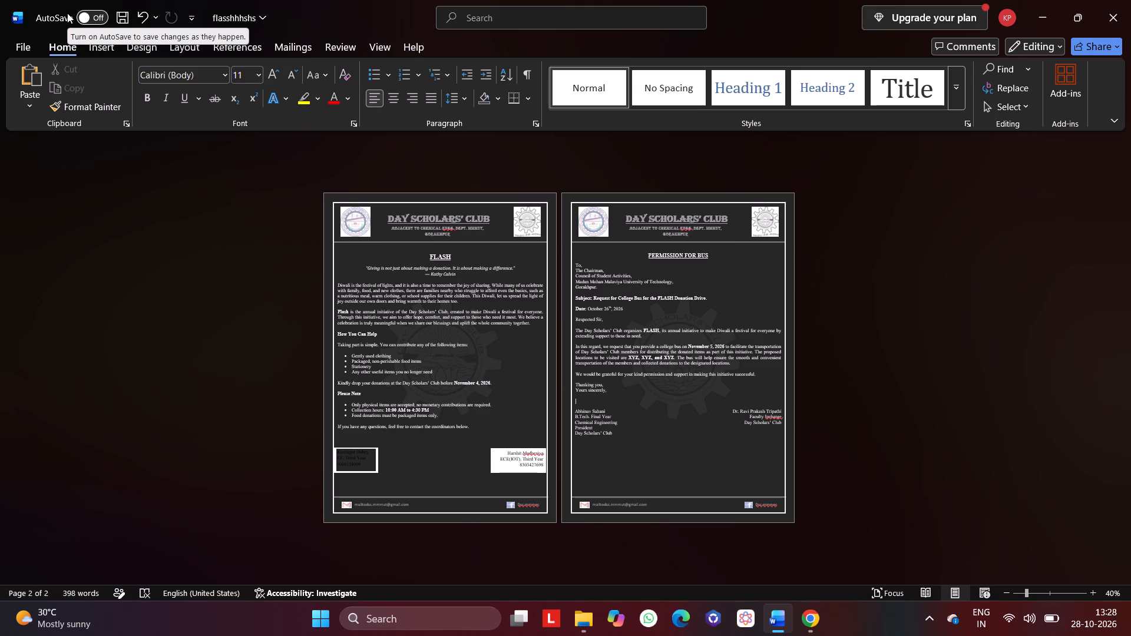
{"action": "scroll", "coordinate": [67, 13], "scroll_direction": "up", "scroll_amount": 1}
{"action": "key", "text": "Return"}
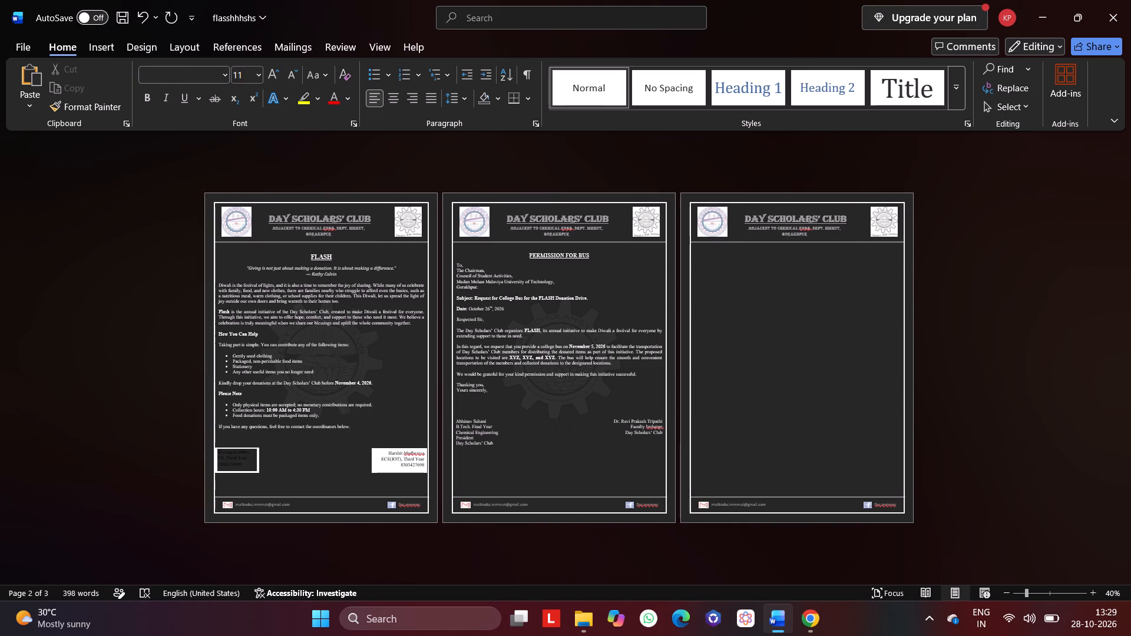
{"action": "scroll", "coordinate": [839, 277], "scroll_direction": "up", "scroll_amount": 5, "text": "ctrl"}
{"action": "scroll", "coordinate": [839, 277], "scroll_direction": "left", "scroll_amount": 1}
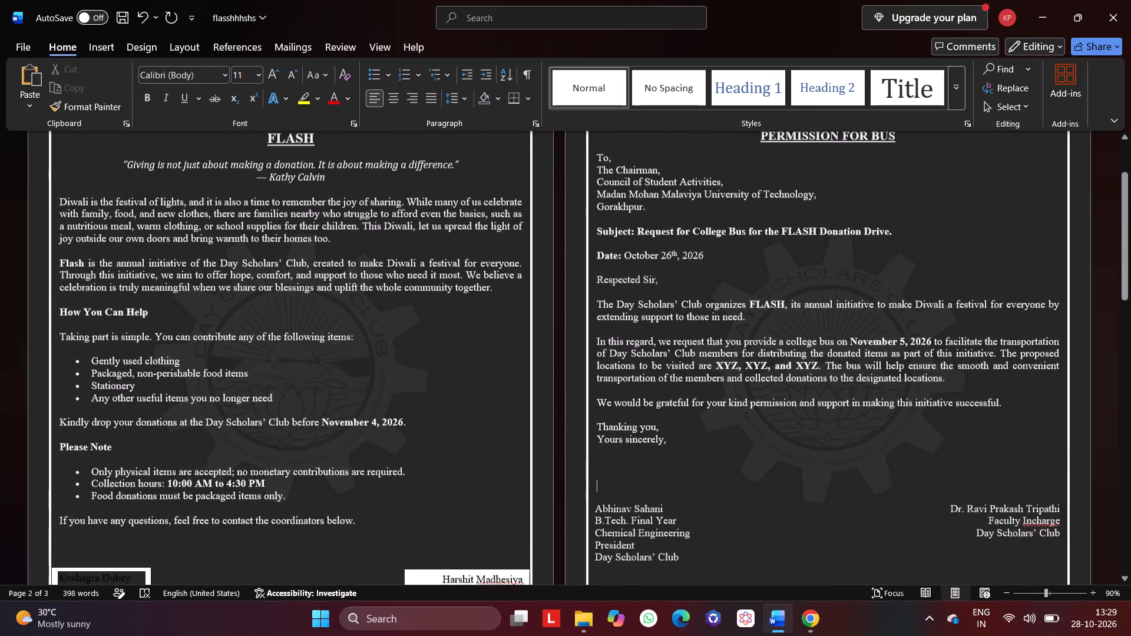
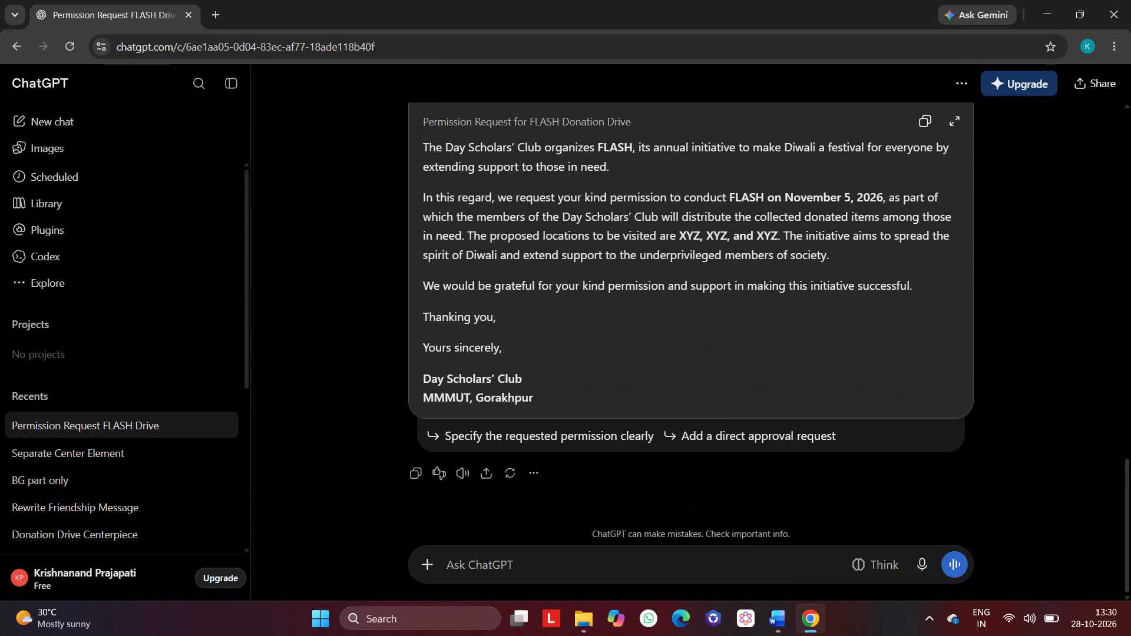
Switch back to the flasshhhshs document in Word and review its three pages from header to footer, including the pasted bus letter.
{"action": "left_click", "coordinate": [782, 622]}
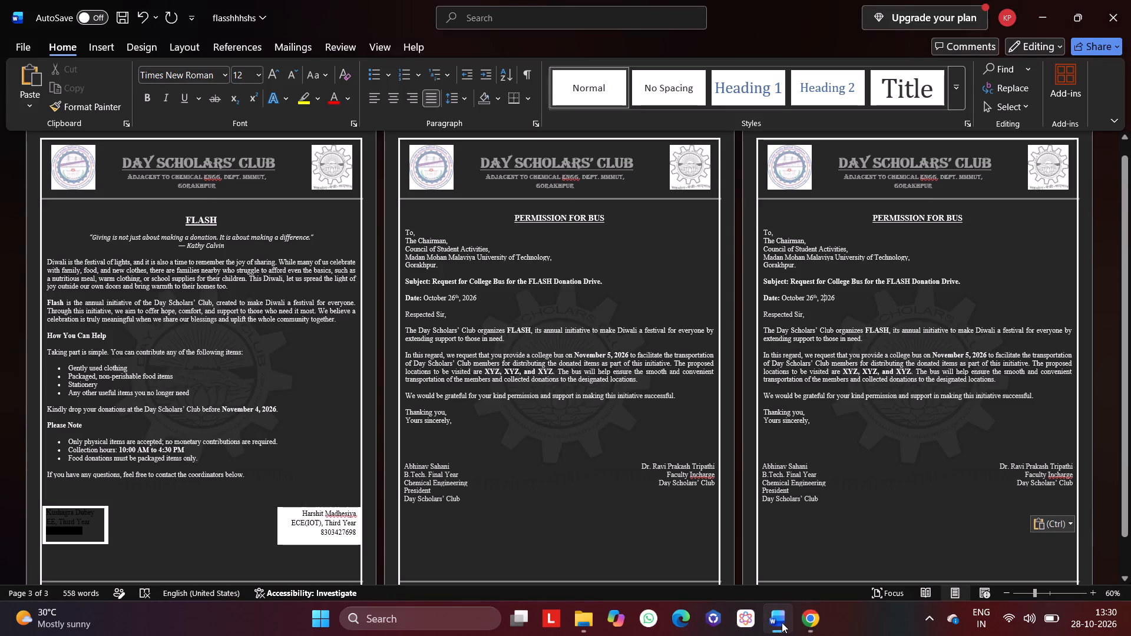
{"action": "scroll", "coordinate": [833, 473], "scroll_direction": "down", "scroll_amount": 1}
{"action": "scroll", "coordinate": [833, 473], "scroll_direction": "up", "scroll_amount": 1}
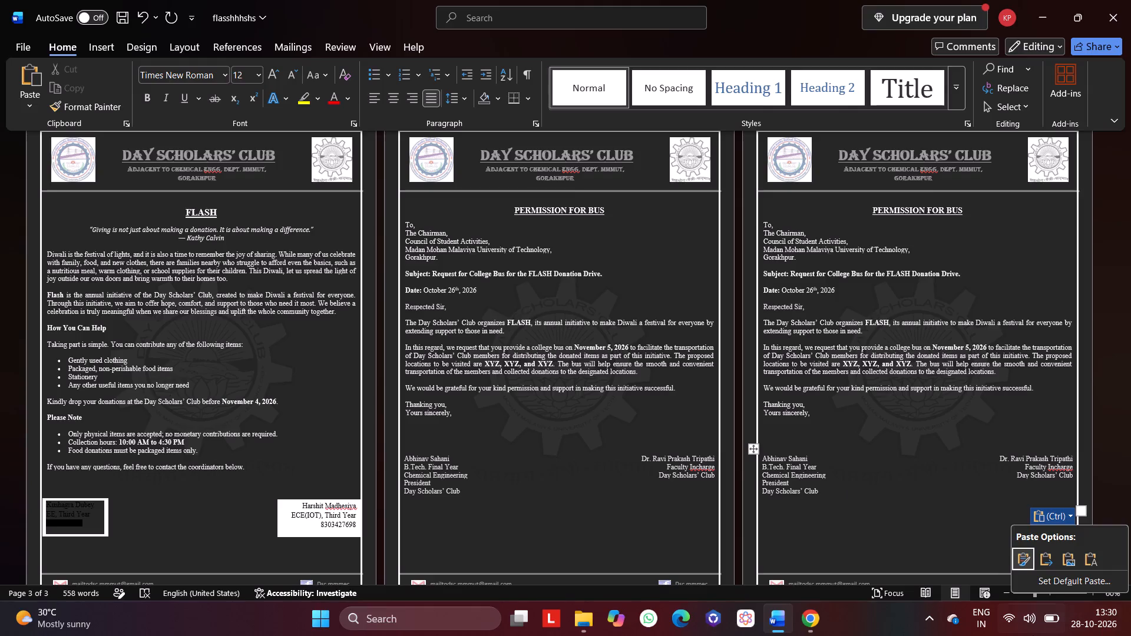
{"action": "left_click", "coordinate": [1010, 634]}
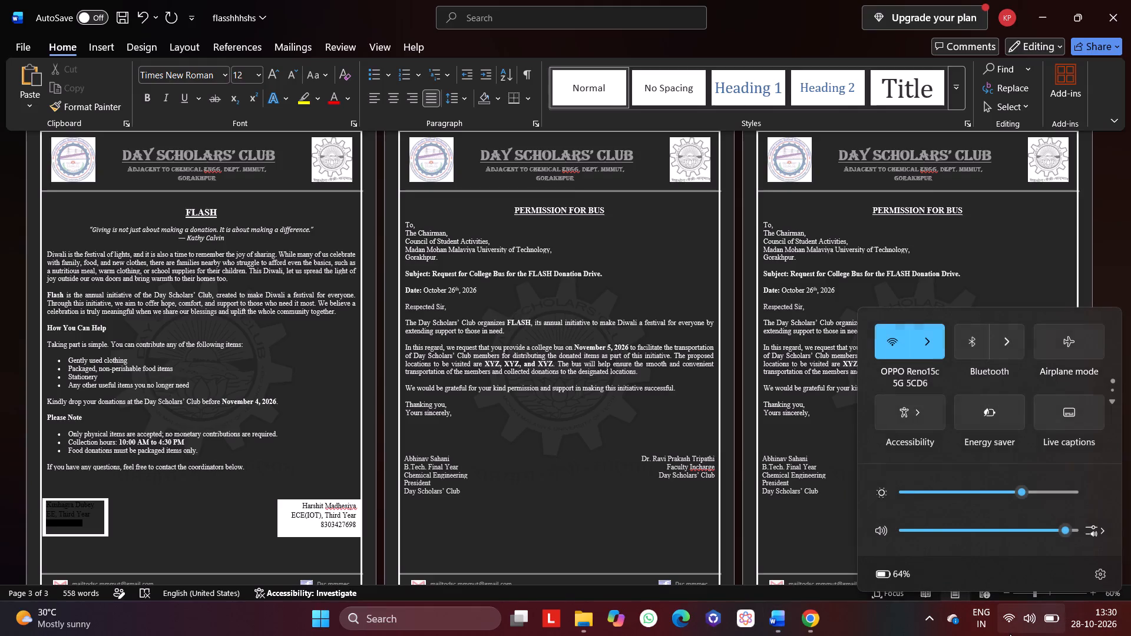
{"action": "left_click", "coordinate": [1104, 295]}
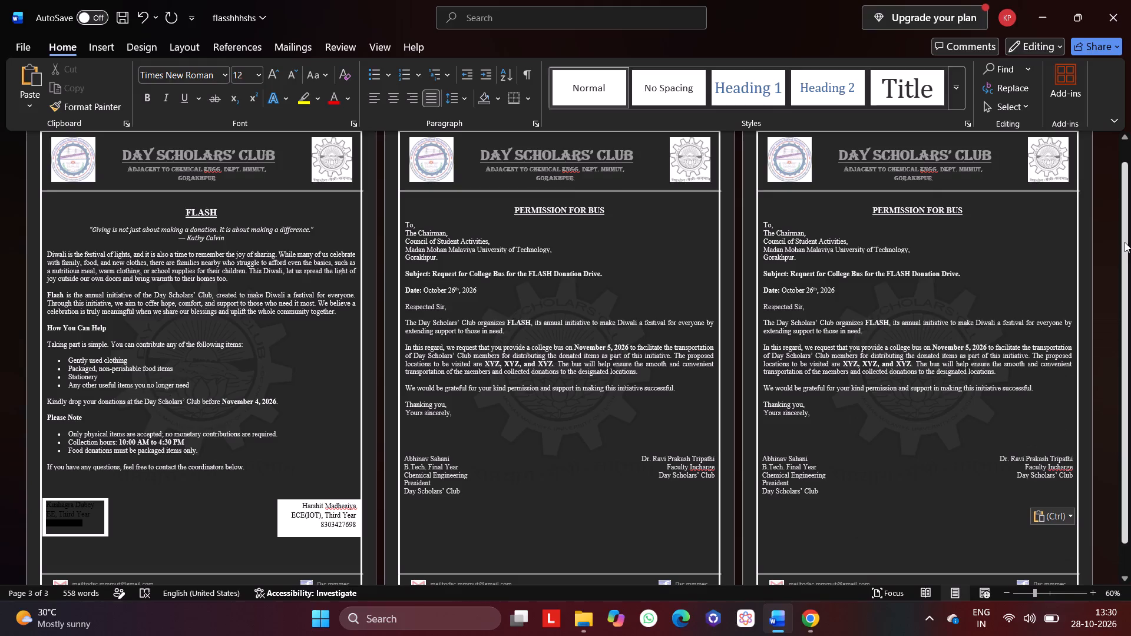
{"action": "scroll", "coordinate": [1125, 242], "scroll_direction": "right", "scroll_amount": 1}
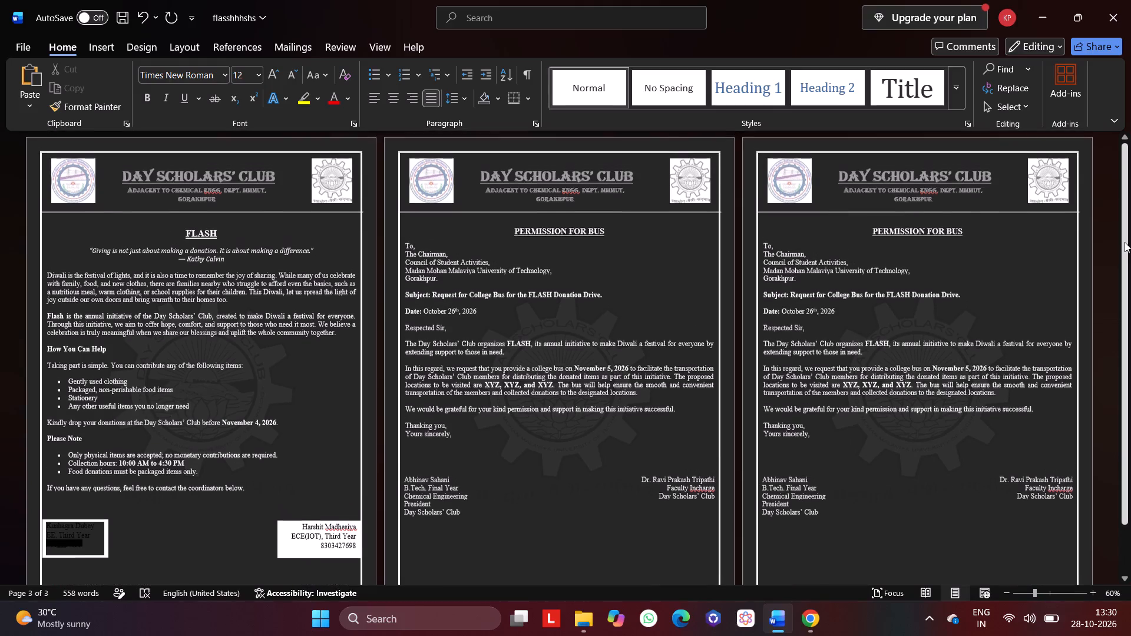
{"action": "scroll", "coordinate": [1125, 242], "scroll_direction": "up", "scroll_amount": 4}
{"action": "left_click_drag", "start_coordinate": [1129, 227], "coordinate": [1130, 199]}
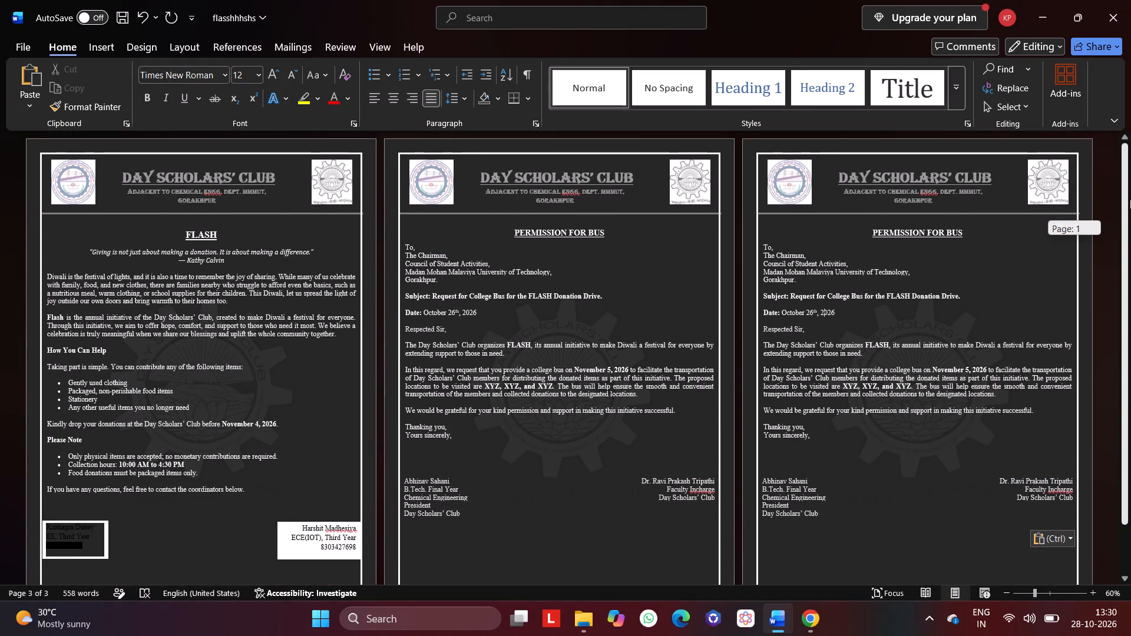
{"action": "left_click_drag", "start_coordinate": [1130, 199], "coordinate": [1121, 201]}
{"action": "left_click_drag", "start_coordinate": [1121, 201], "coordinate": [1103, 167]}
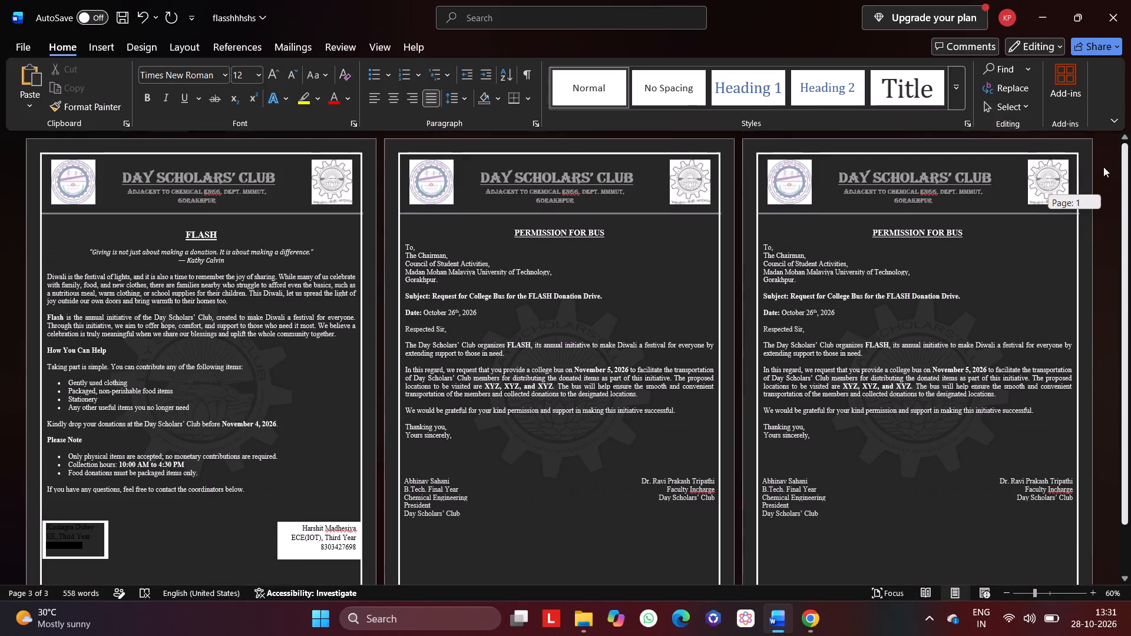
{"action": "left_click_drag", "start_coordinate": [1103, 167], "coordinate": [1130, 257]}
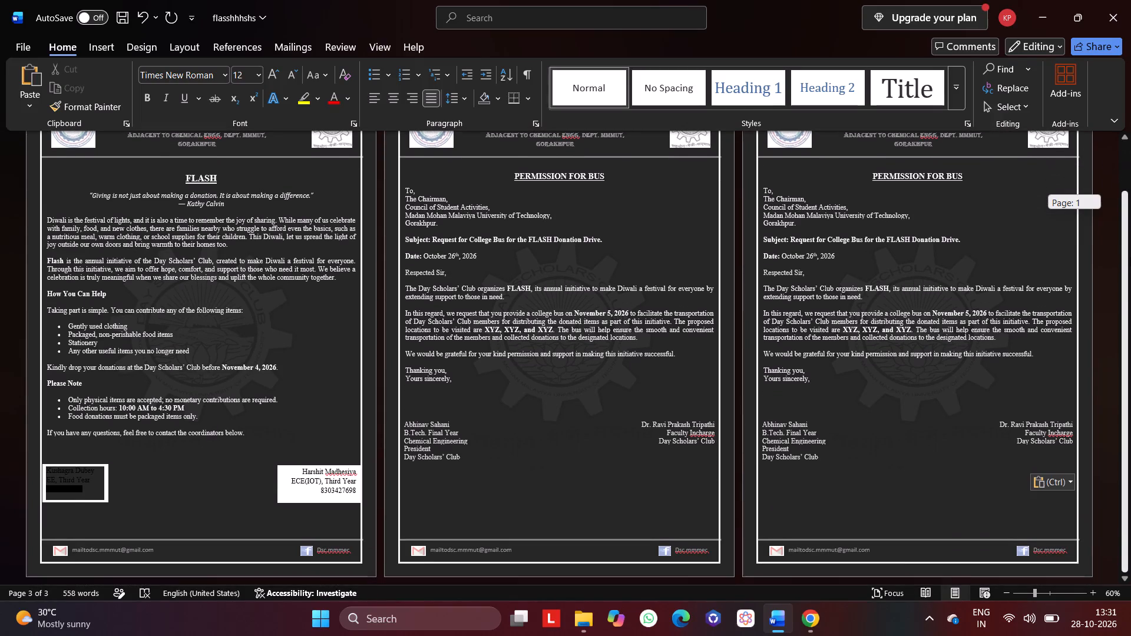
{"action": "left_click_drag", "start_coordinate": [1130, 257], "coordinate": [1130, 256]}
{"action": "left_click_drag", "start_coordinate": [1130, 256], "coordinate": [1130, 253]}
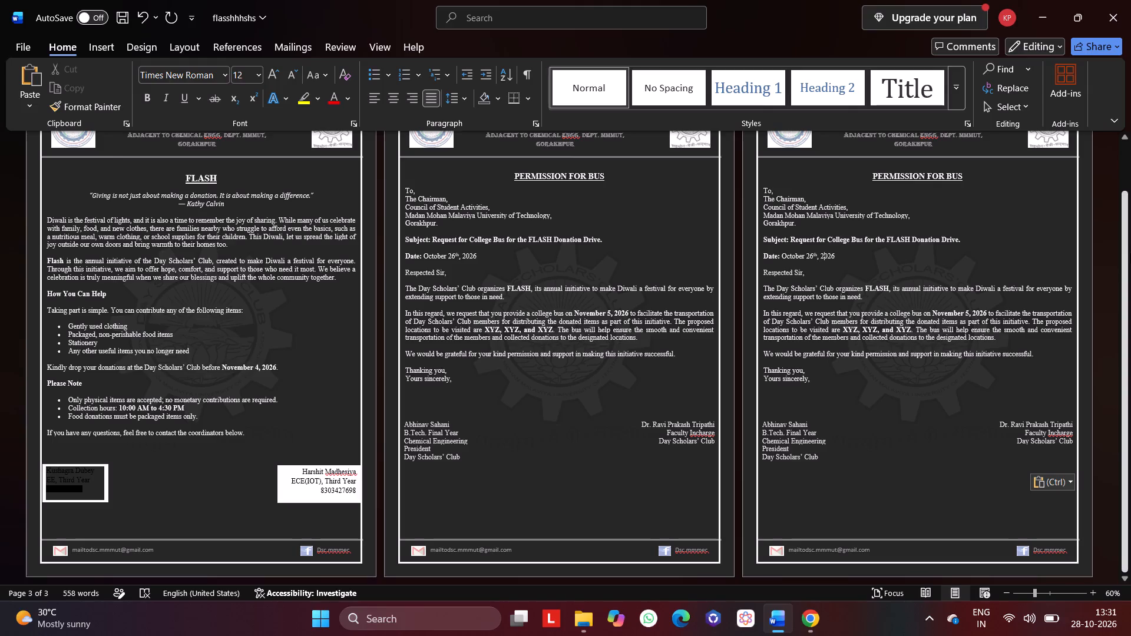
{"action": "scroll", "coordinate": [1130, 253], "scroll_direction": "down", "scroll_amount": 6}
{"action": "scroll", "coordinate": [1130, 253], "scroll_direction": "up", "scroll_amount": 4}
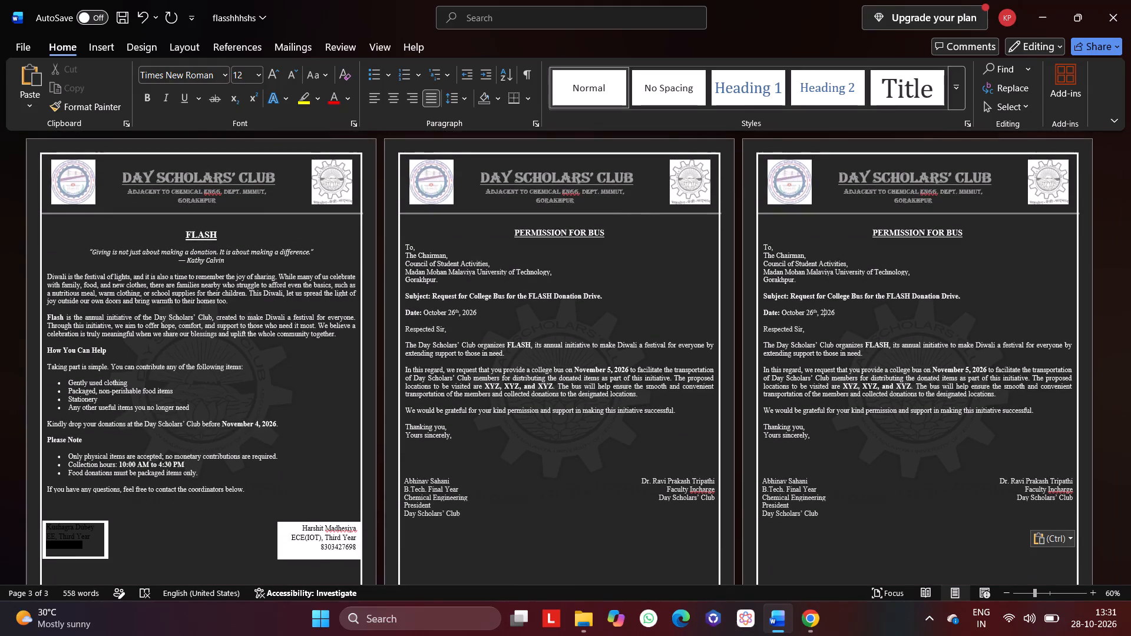
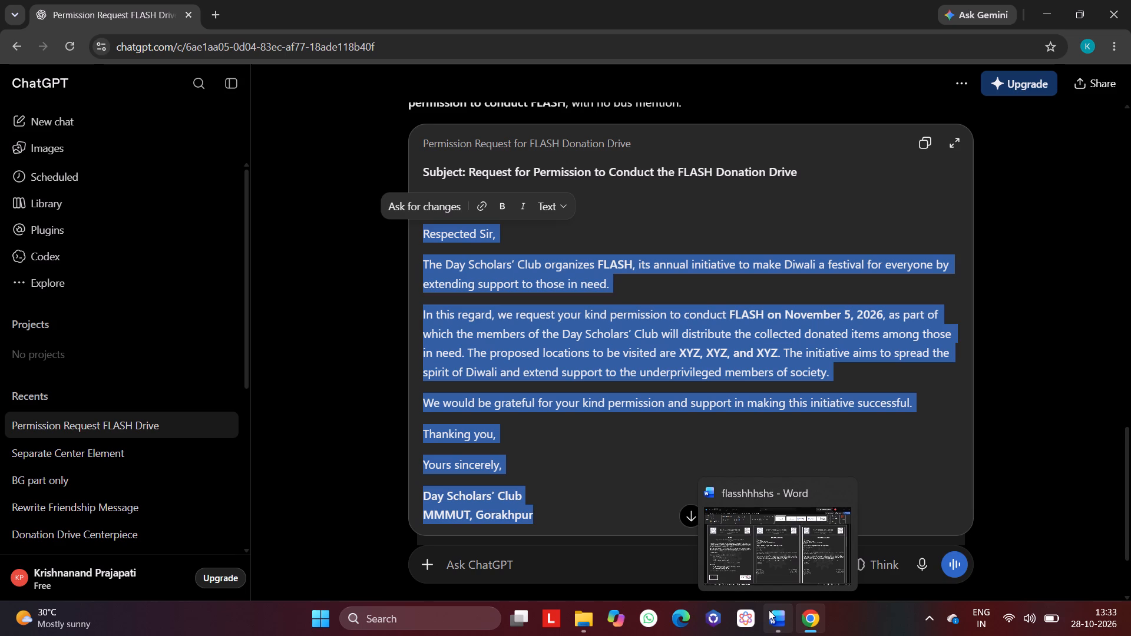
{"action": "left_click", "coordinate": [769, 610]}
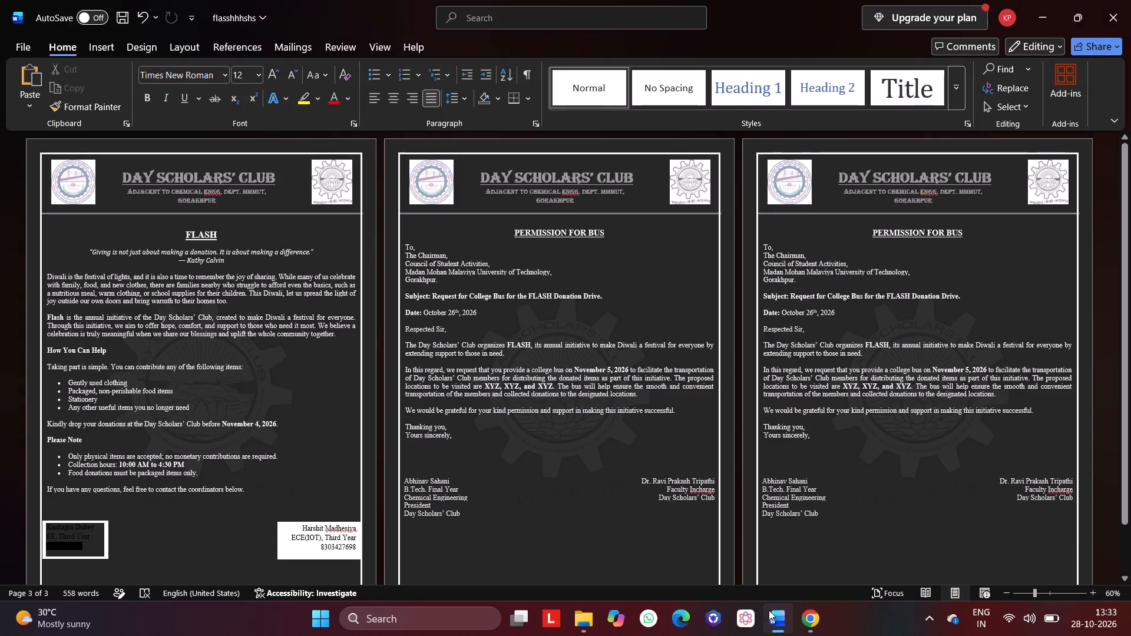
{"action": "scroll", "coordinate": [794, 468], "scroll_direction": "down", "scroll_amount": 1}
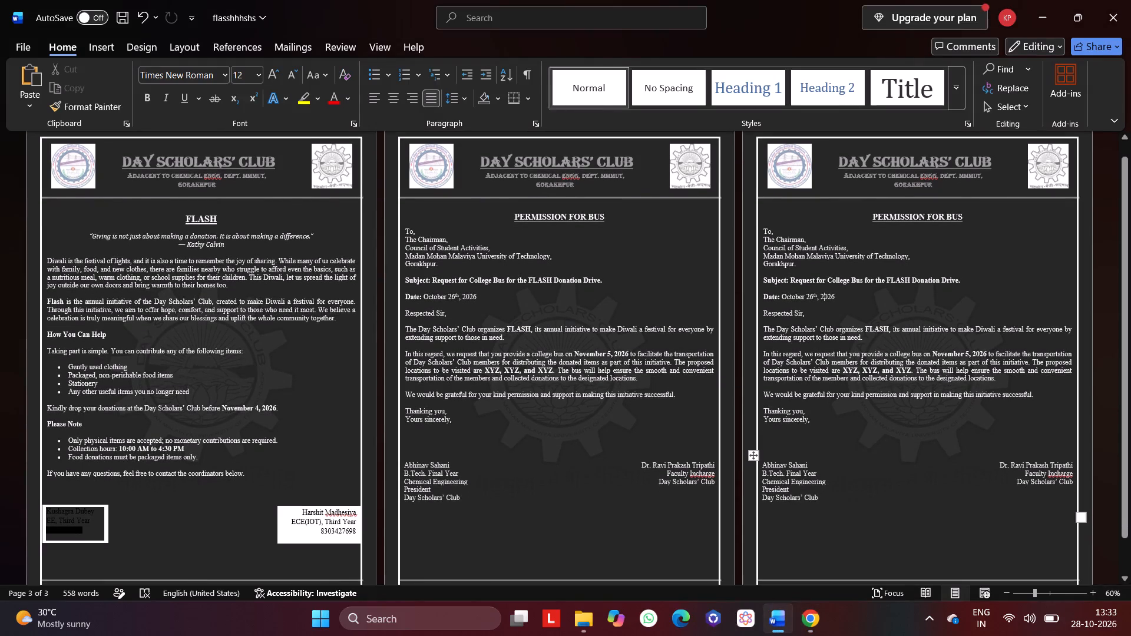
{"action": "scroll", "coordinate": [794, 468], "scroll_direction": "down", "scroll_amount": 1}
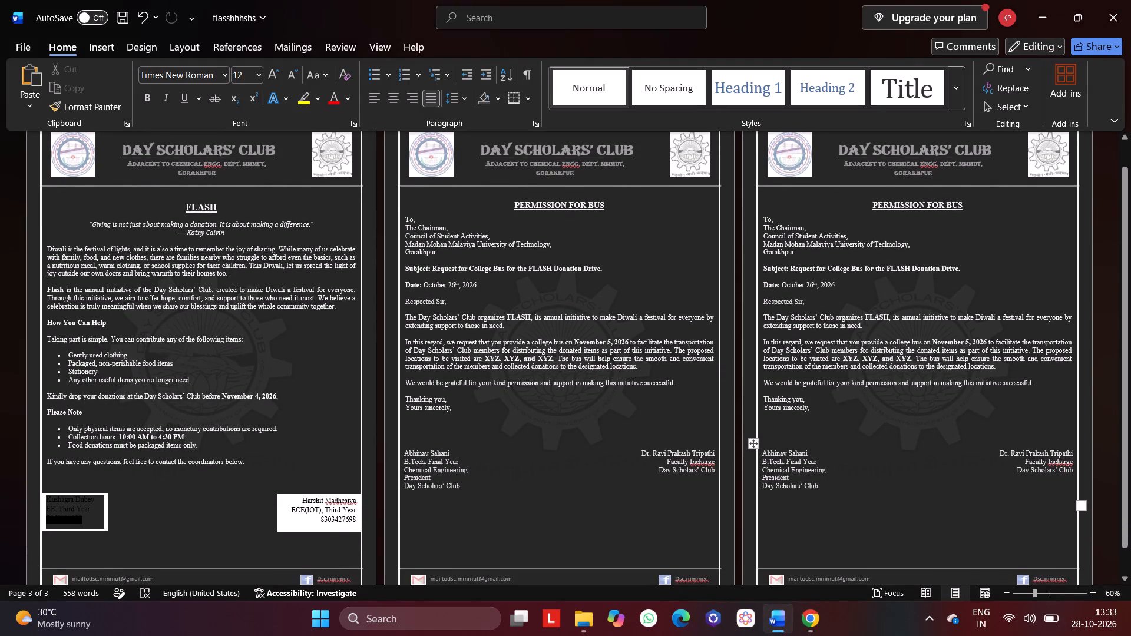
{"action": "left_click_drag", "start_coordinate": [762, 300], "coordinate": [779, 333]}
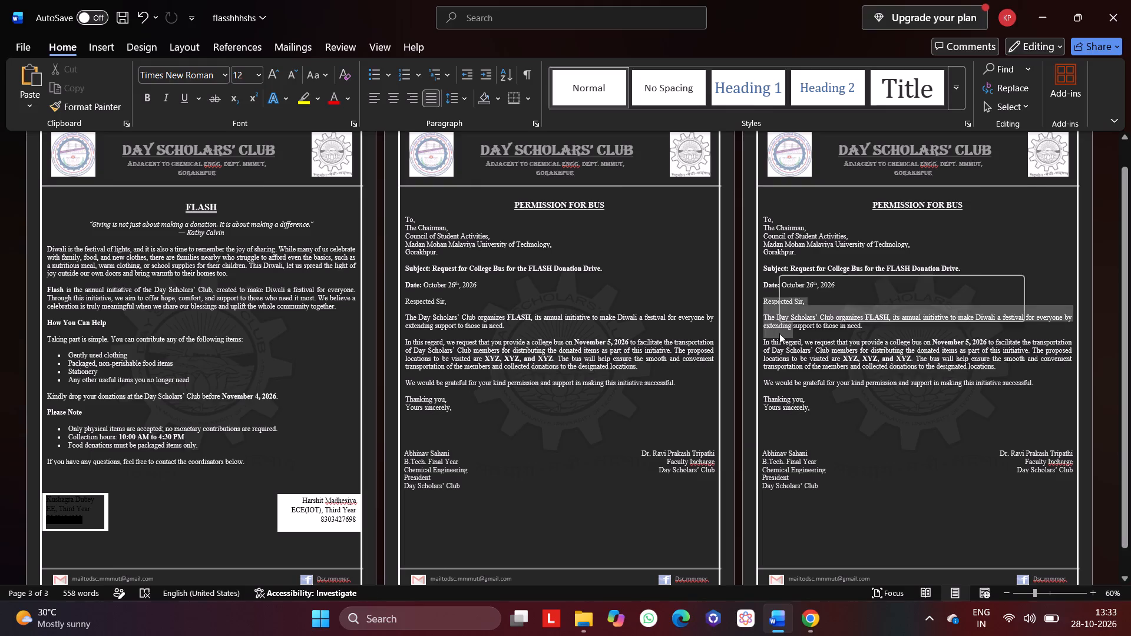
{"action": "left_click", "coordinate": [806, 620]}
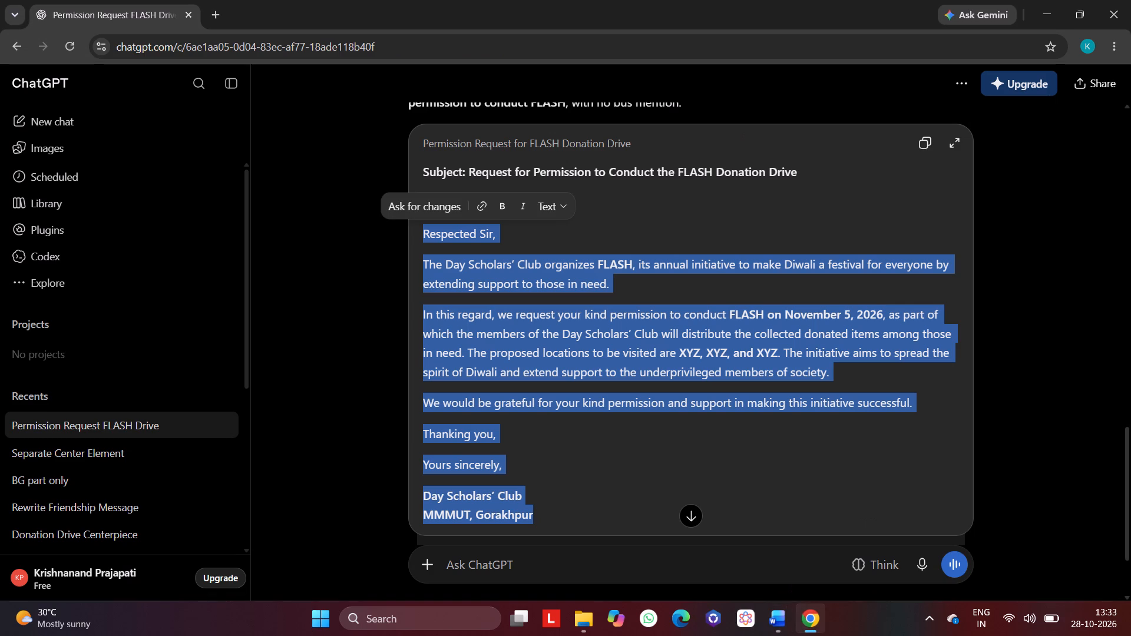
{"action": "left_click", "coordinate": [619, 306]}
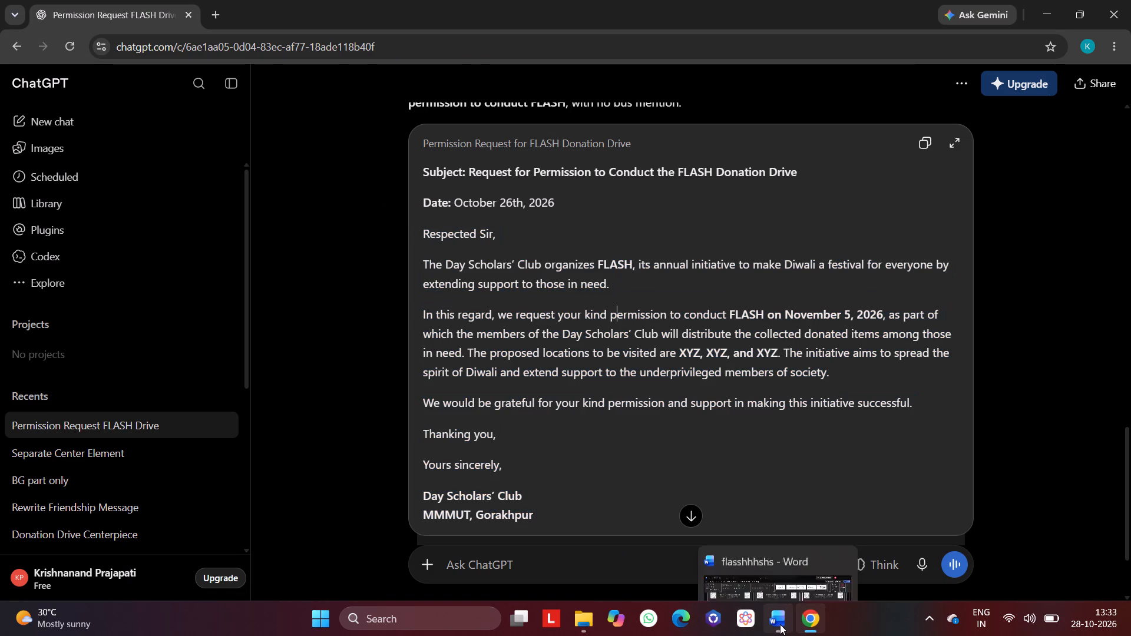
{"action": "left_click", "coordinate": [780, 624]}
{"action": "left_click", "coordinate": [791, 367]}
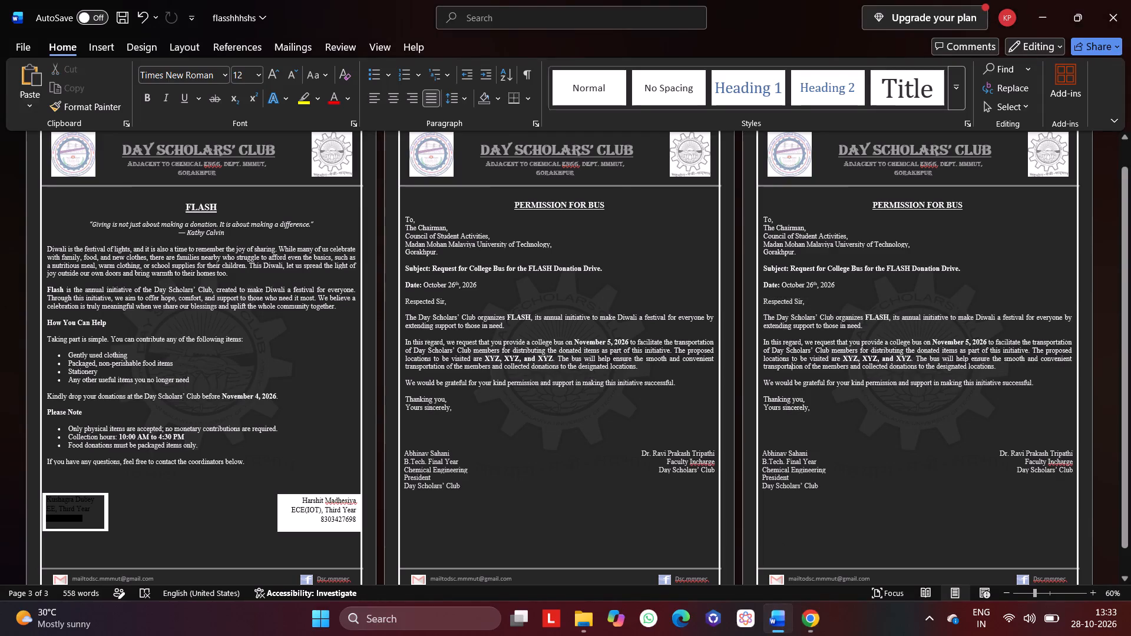
Replace the third page's bus letter body in Word with ChatGPT's text from "The Day Scholars' Club organizes FLASH" through "Thanking you,".
{"action": "left_click", "coordinate": [810, 612]}
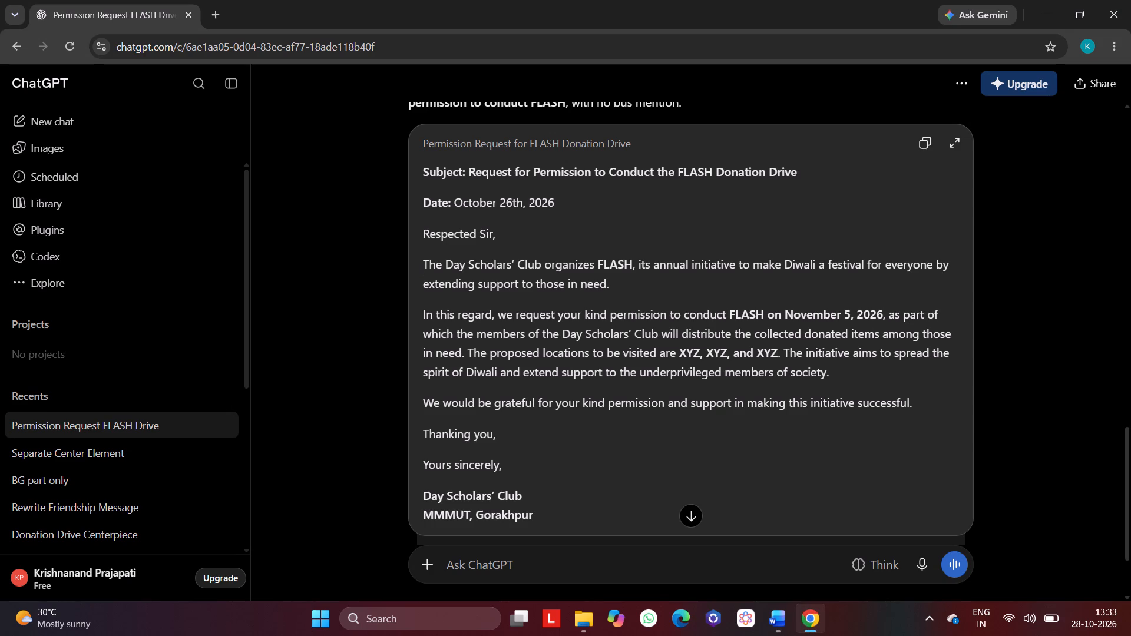
{"action": "left_click_drag", "start_coordinate": [424, 258], "coordinate": [500, 423]}
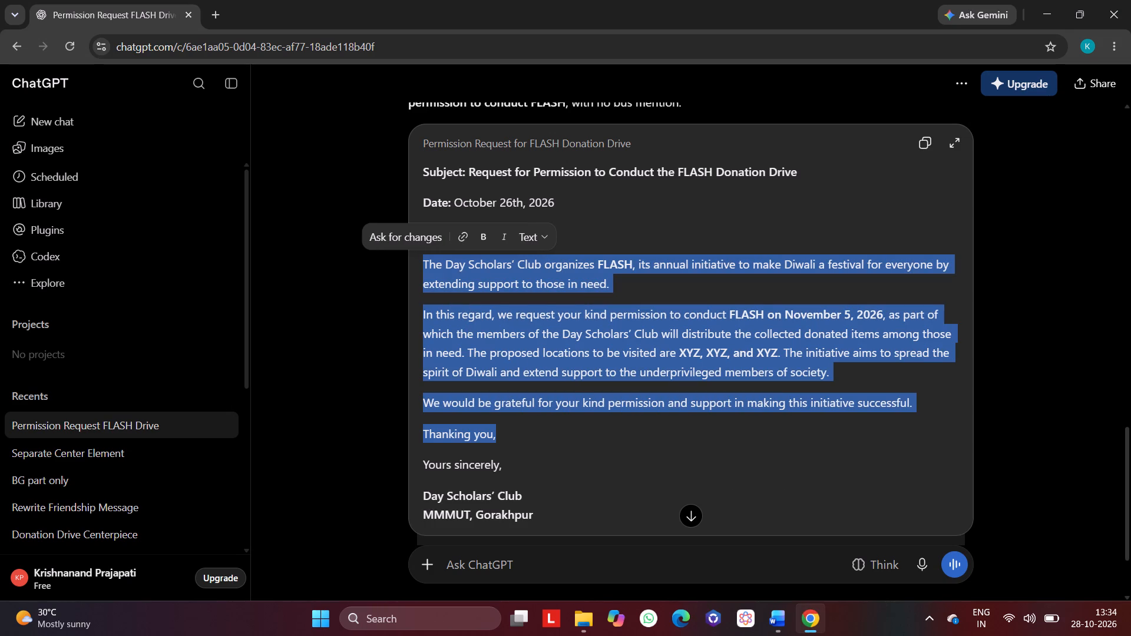
{"action": "key", "text": "ctrl+c"}
{"action": "left_click", "coordinate": [773, 614]}
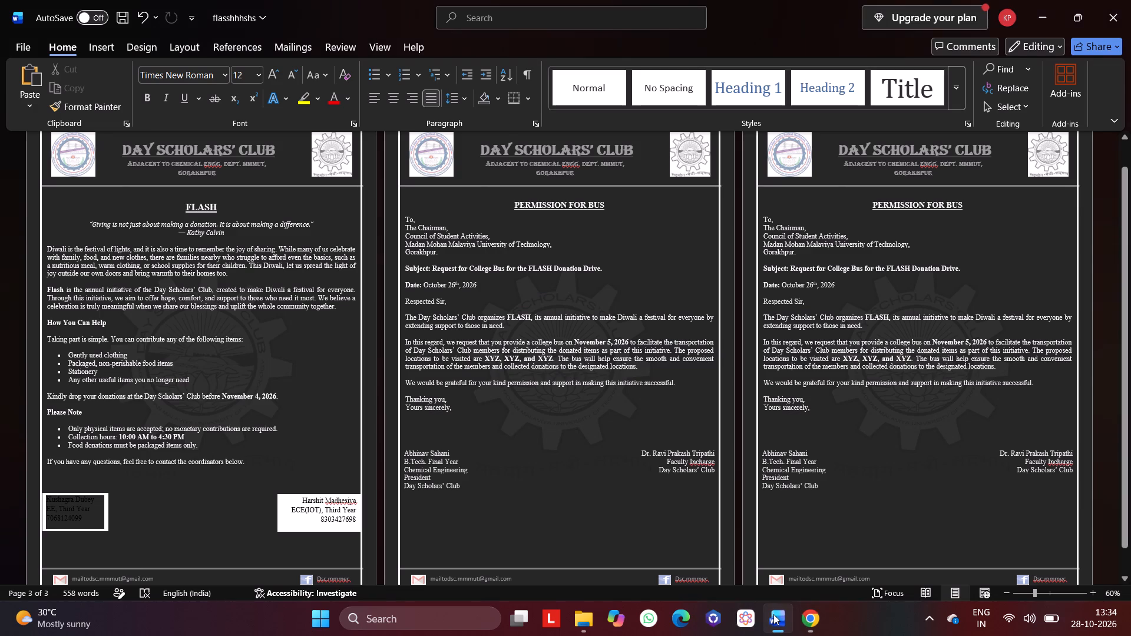
{"action": "left_click", "coordinate": [762, 315]}
{"action": "double_click", "coordinate": [762, 315]}
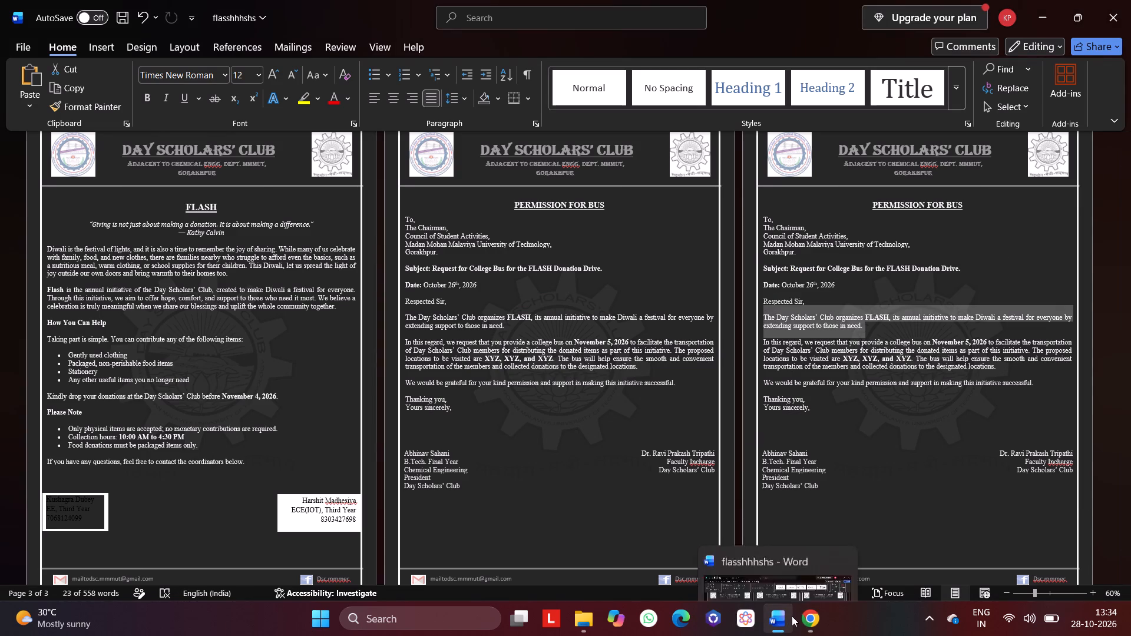
{"action": "left_click", "coordinate": [805, 617]}
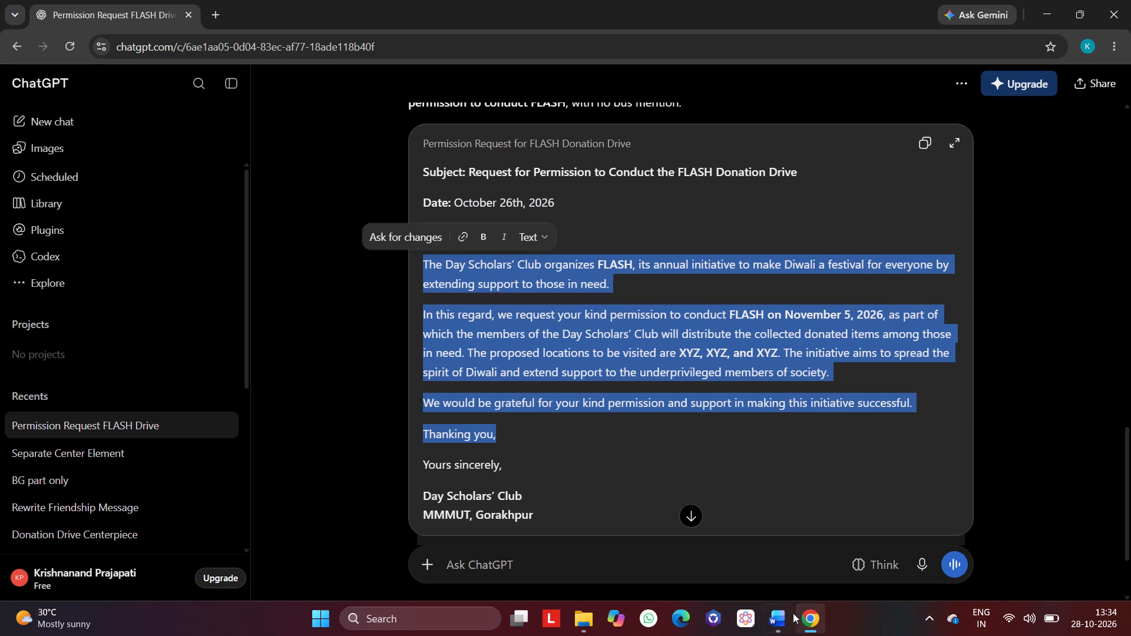
{"action": "left_click", "coordinate": [780, 613]}
{"action": "left_click", "coordinate": [782, 317]}
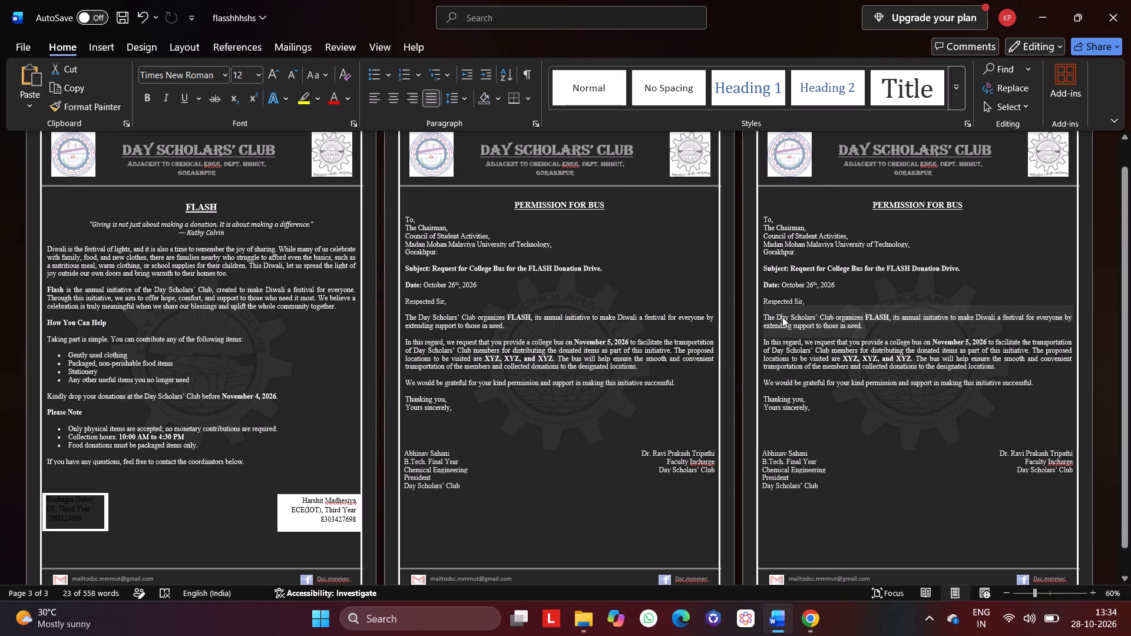
{"action": "left_click_drag", "start_coordinate": [760, 313], "coordinate": [807, 400]}
{"action": "key", "text": "ctrl+v"}
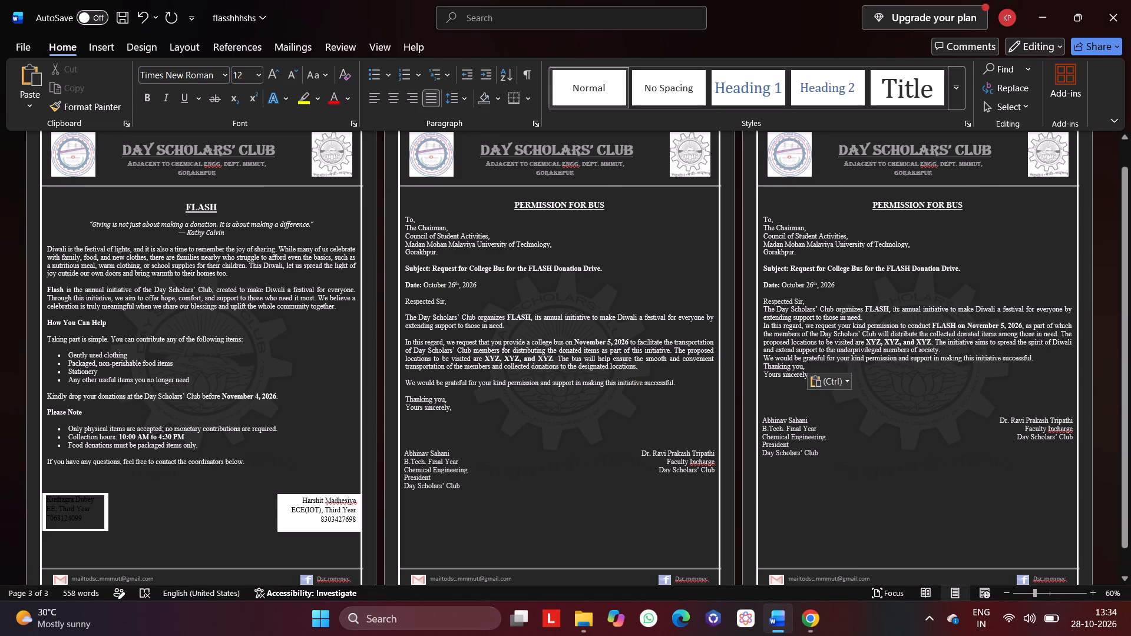
Insert a blank line after the pasted letter's first body paragraph, ending "extending support to those in need.".
{"action": "left_click", "coordinate": [874, 318]}
{"action": "left_click", "coordinate": [878, 465]}
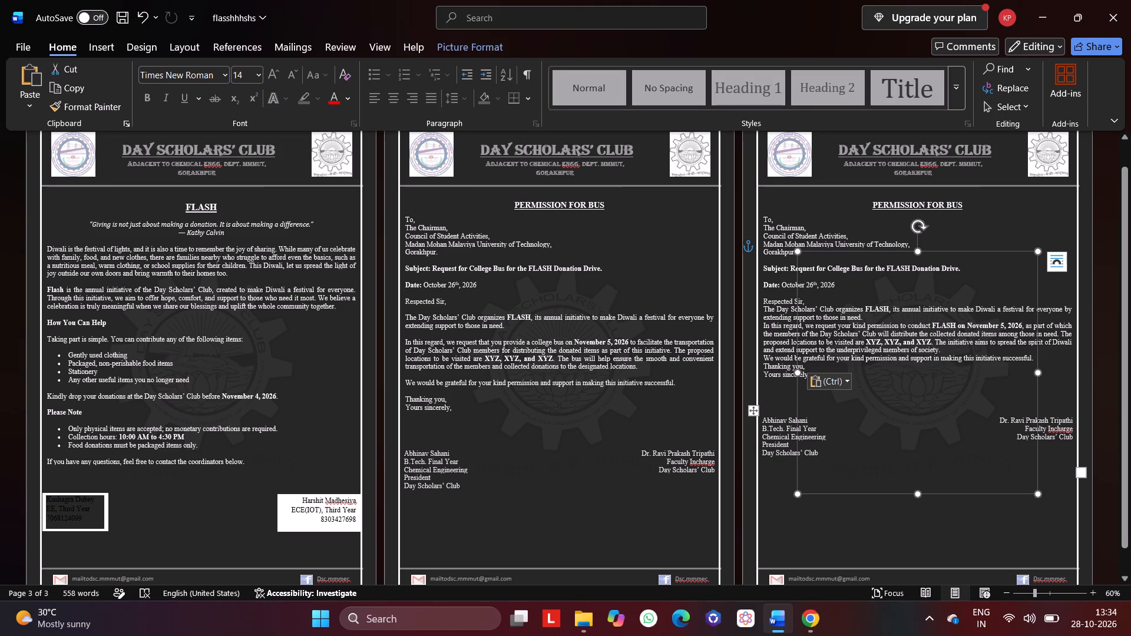
{"action": "left_click", "coordinate": [878, 505]}
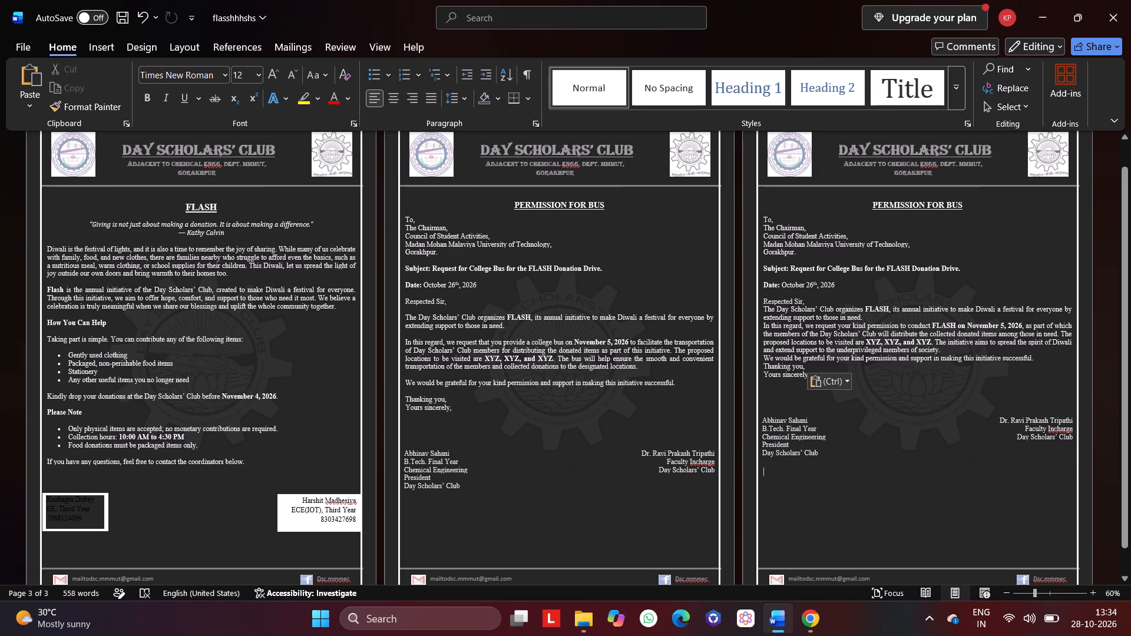
{"action": "left_click", "coordinate": [844, 317]}
{"action": "key", "text": "Right"}
{"action": "key", "text": "Right"}
{"action": "key", "text": "Right"}
{"action": "key", "text": "Right"}
{"action": "key", "text": "Right"}
{"action": "key", "text": "Right"}
{"action": "key", "text": "Return"}
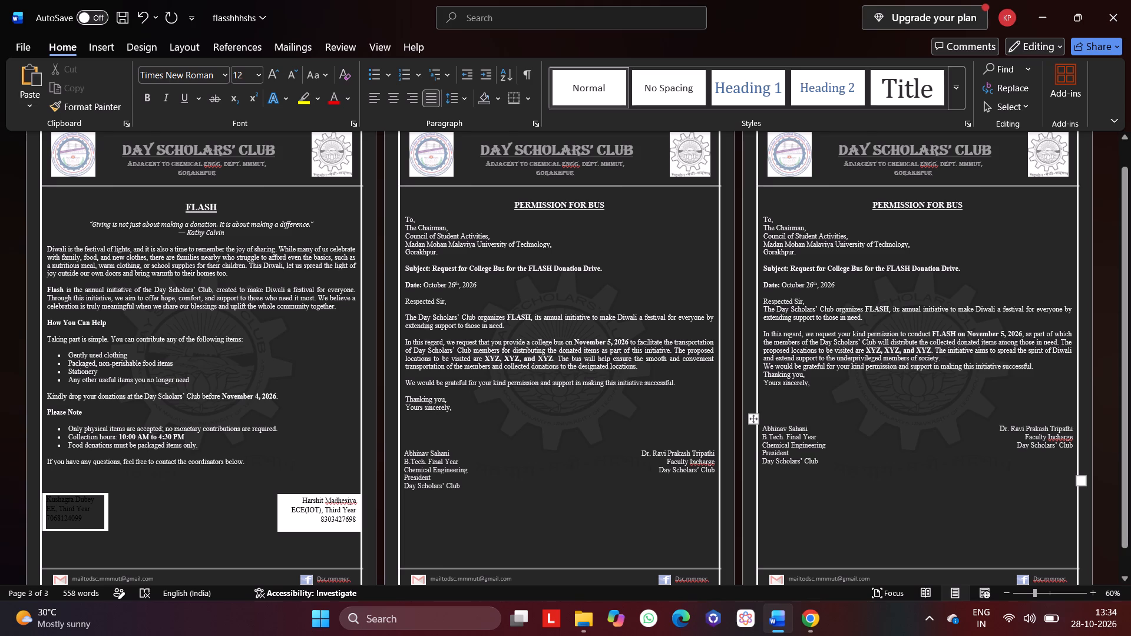
Insert blank lines after the paragraphs ending "underprivileged members of society." and "making this initiative successful." in the third-page letter.
{"action": "scroll", "coordinate": [877, 542], "scroll_direction": "up", "scroll_amount": 2, "text": "ctrl"}
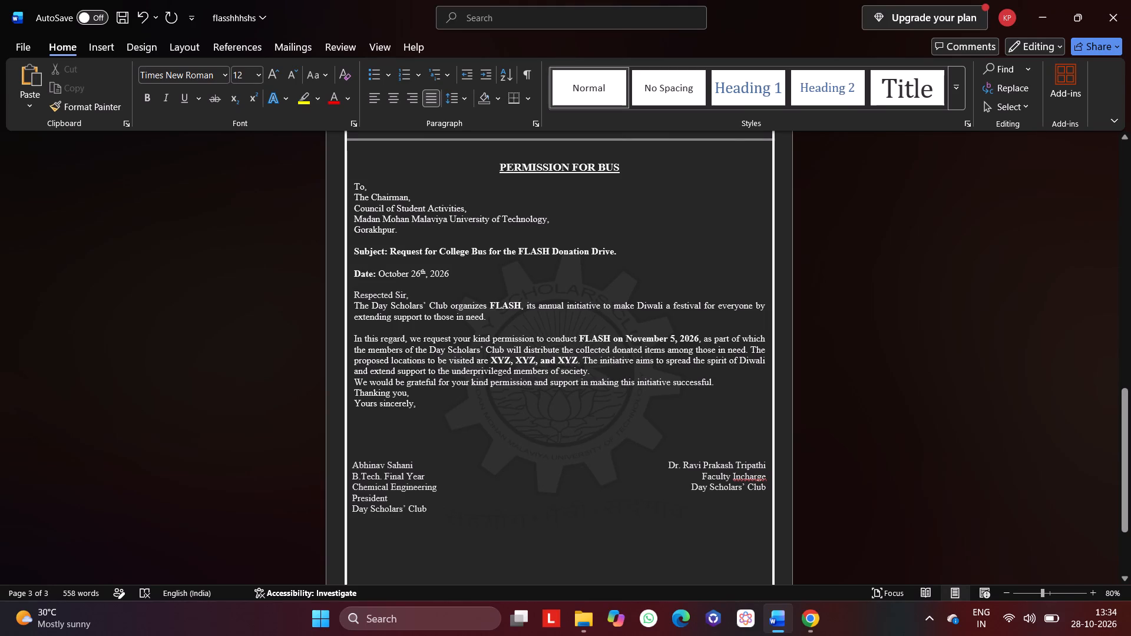
{"action": "left_click", "coordinate": [583, 377]}
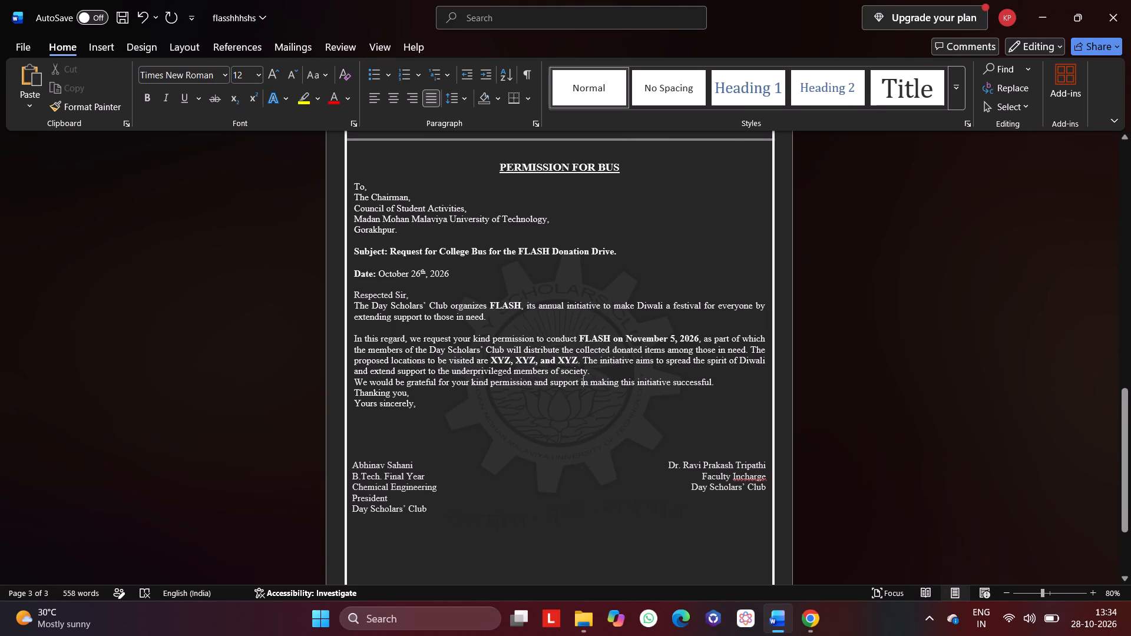
{"action": "left_click", "coordinate": [590, 366]}
{"action": "key", "text": "Return"}
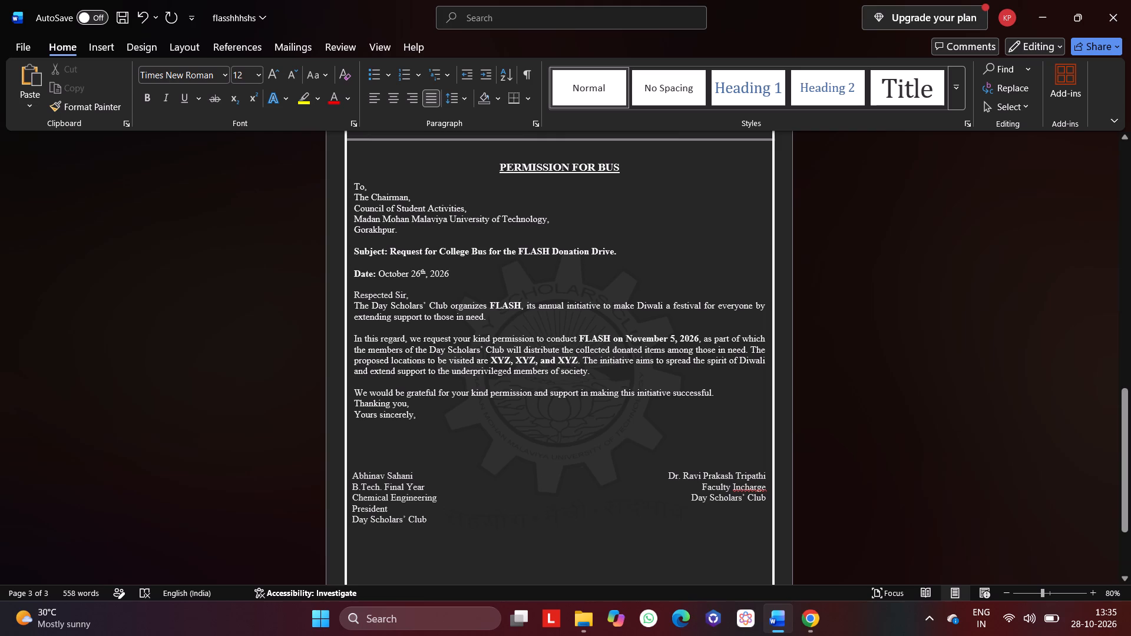
{"action": "scroll", "coordinate": [811, 256], "scroll_direction": "down", "scroll_amount": 5, "text": "ctrl"}
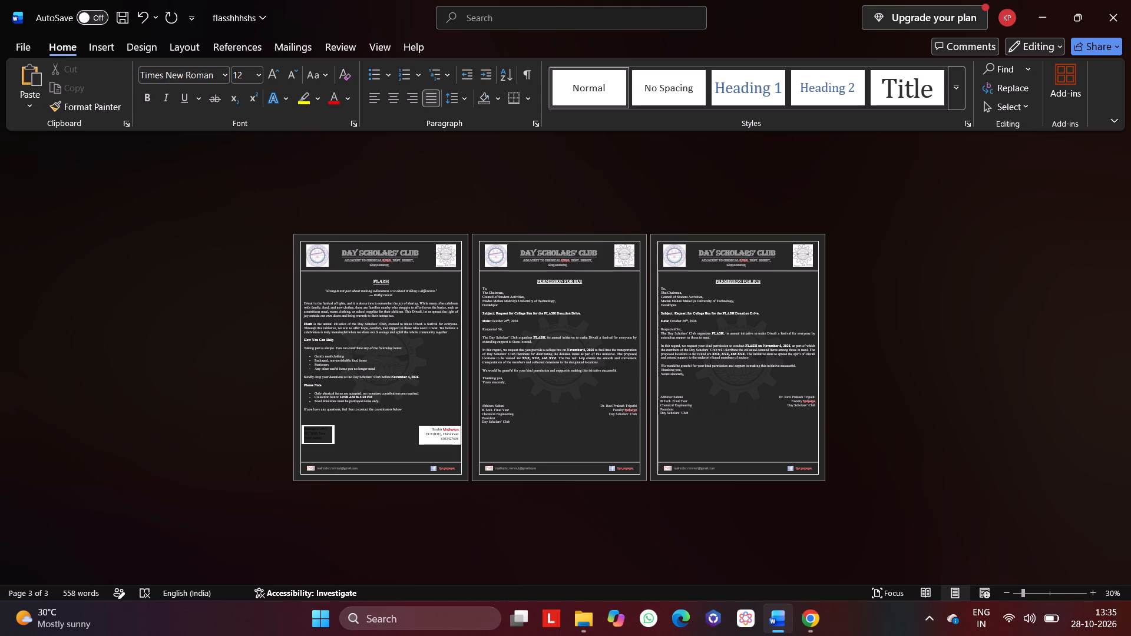
{"action": "scroll", "coordinate": [766, 431], "scroll_direction": "up", "scroll_amount": 4, "text": "ctrl"}
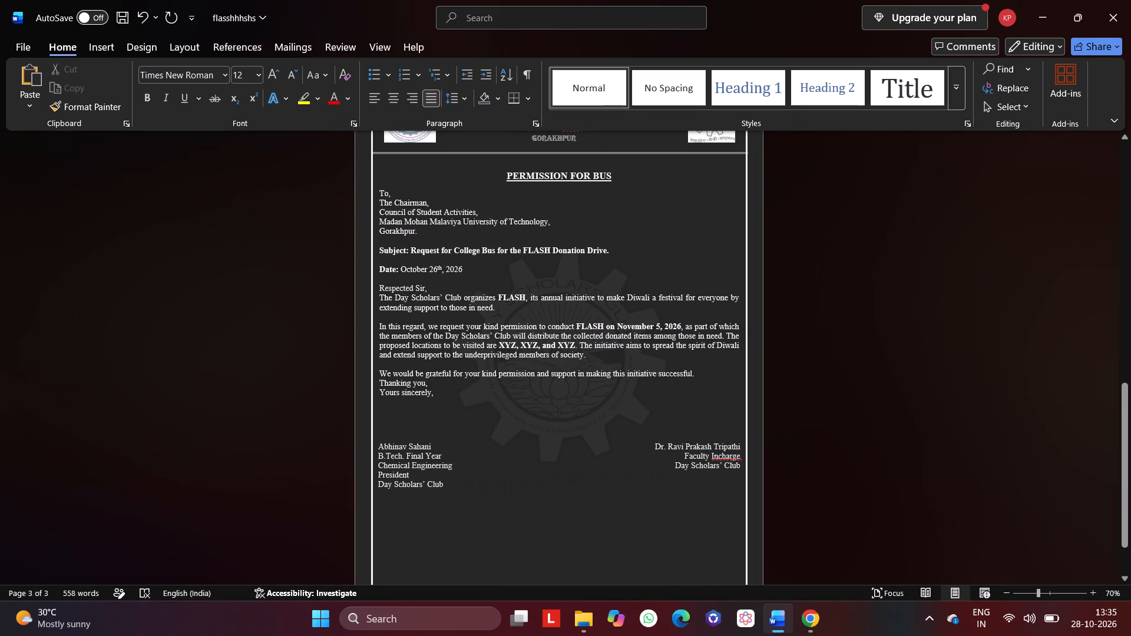
{"action": "left_click", "coordinate": [697, 374]}
{"action": "key", "text": "Return"}
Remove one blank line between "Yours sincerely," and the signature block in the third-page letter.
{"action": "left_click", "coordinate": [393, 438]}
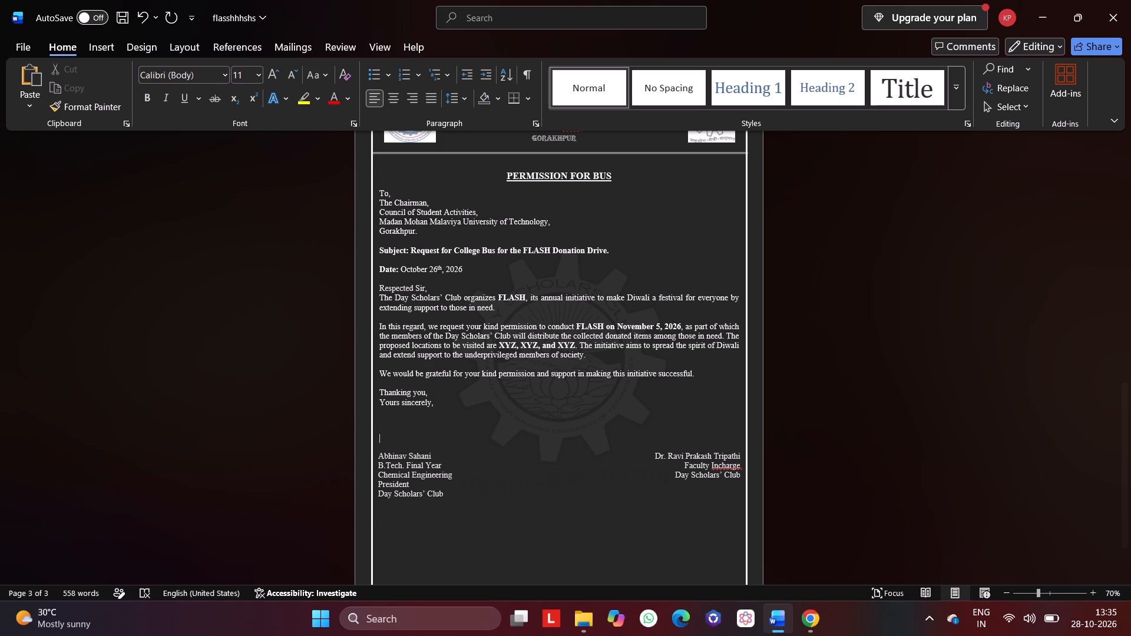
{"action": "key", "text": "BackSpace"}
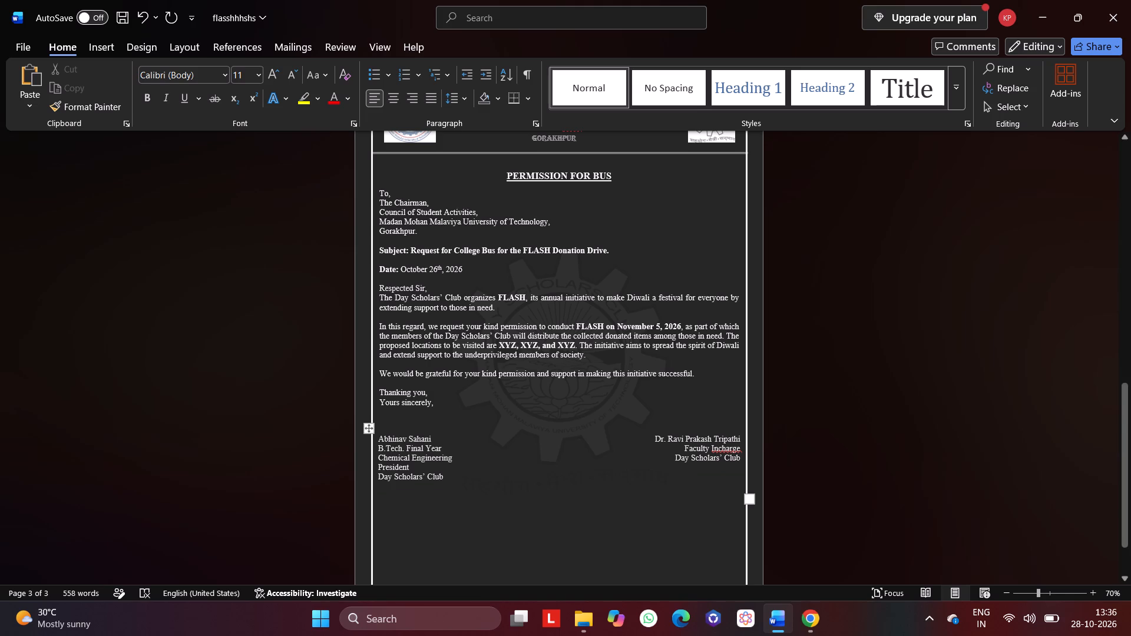
Check the letter in ChatGPT and return to Word to compare the third-page letter's layout with the second-page bus letter.
{"action": "left_click", "coordinate": [809, 617]}
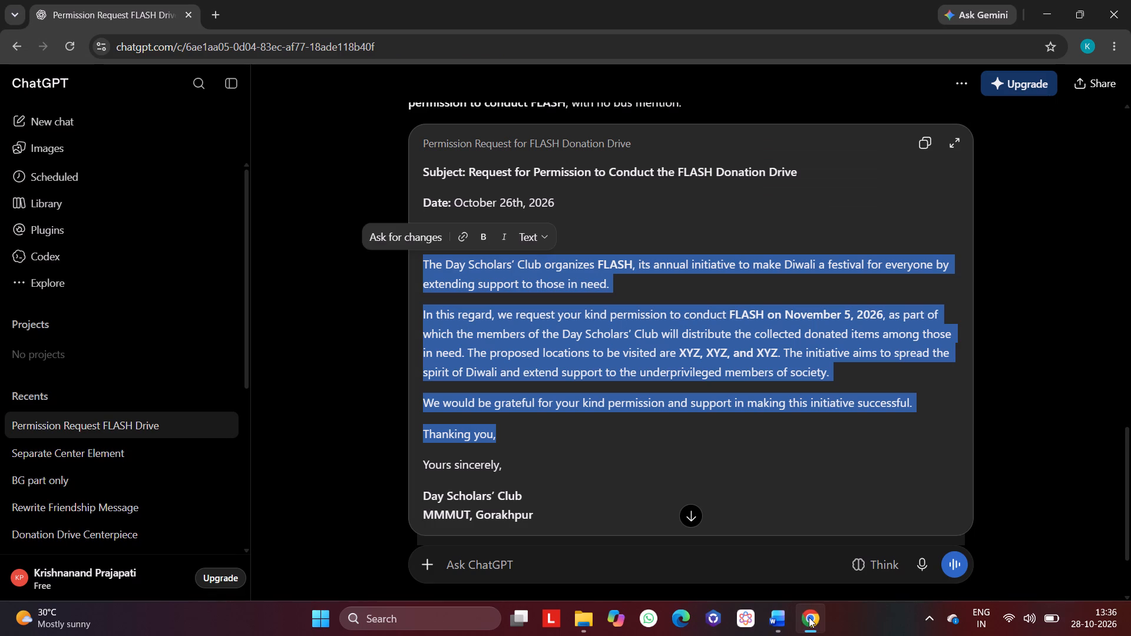
{"action": "left_click", "coordinate": [734, 360]}
{"action": "left_click", "coordinate": [775, 607]}
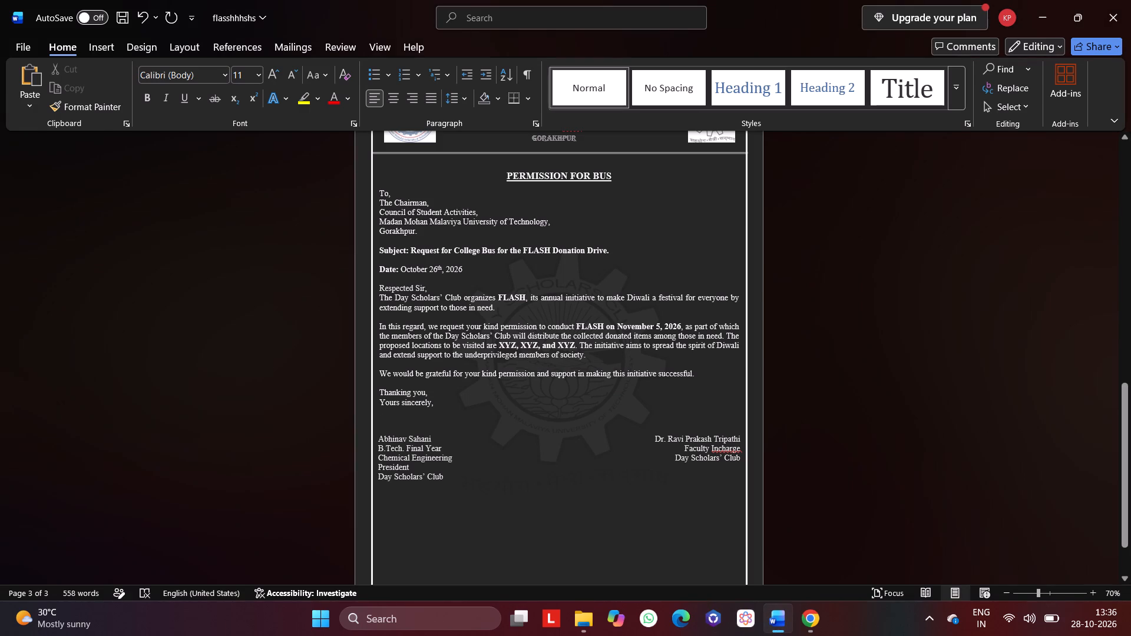
{"action": "scroll", "coordinate": [810, 321], "scroll_direction": "down", "scroll_amount": 1}
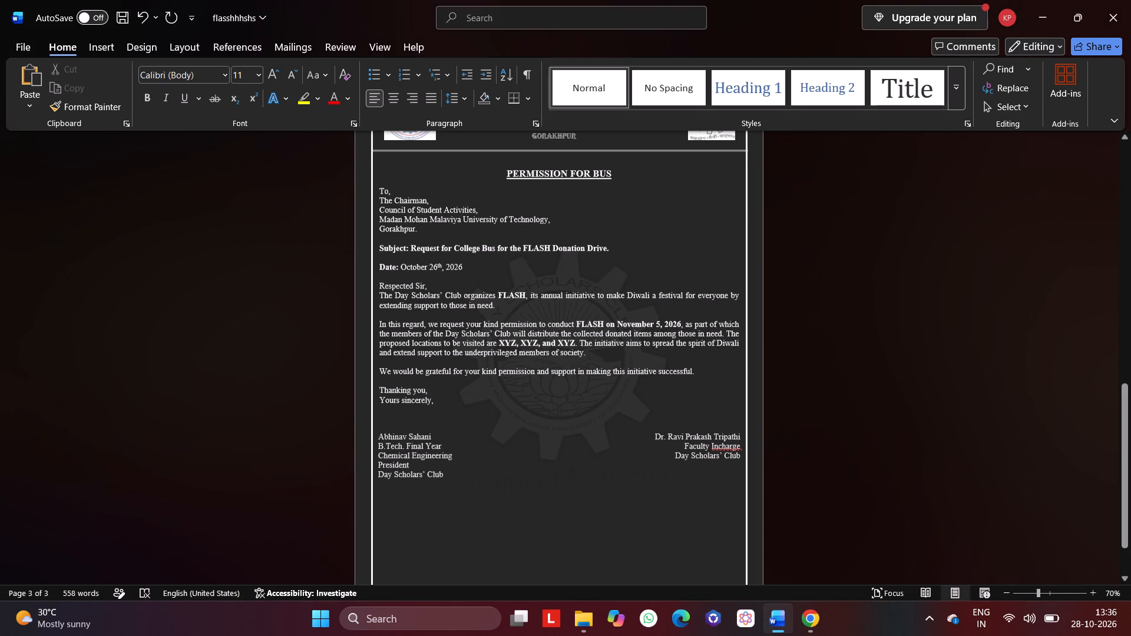
{"action": "scroll", "coordinate": [810, 321], "scroll_direction": "up", "scroll_amount": 1}
{"action": "scroll", "coordinate": [810, 321], "scroll_direction": "down", "scroll_amount": 1}
{"action": "scroll", "coordinate": [810, 321], "scroll_direction": "up", "scroll_amount": 1}
{"action": "scroll", "coordinate": [810, 321], "scroll_direction": "down", "scroll_amount": 1}
{"action": "scroll", "coordinate": [810, 321], "scroll_direction": "up", "scroll_amount": 1}
{"action": "scroll", "coordinate": [810, 321], "scroll_direction": "down", "scroll_amount": 1}
{"action": "scroll", "coordinate": [810, 321], "scroll_direction": "up", "scroll_amount": 1}
{"action": "scroll", "coordinate": [810, 321], "scroll_direction": "down", "scroll_amount": 1}
{"action": "scroll", "coordinate": [810, 321], "scroll_direction": "down", "scroll_amount": 3, "text": "ctrl"}
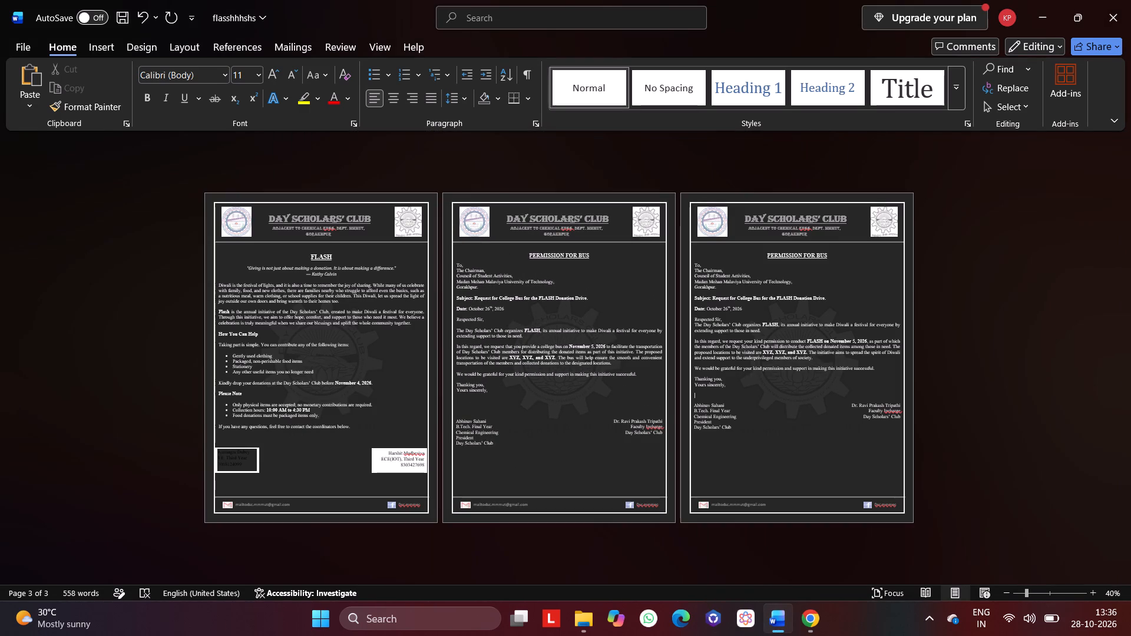
{"action": "scroll", "coordinate": [765, 397], "scroll_direction": "up", "scroll_amount": 3, "text": "ctrl"}
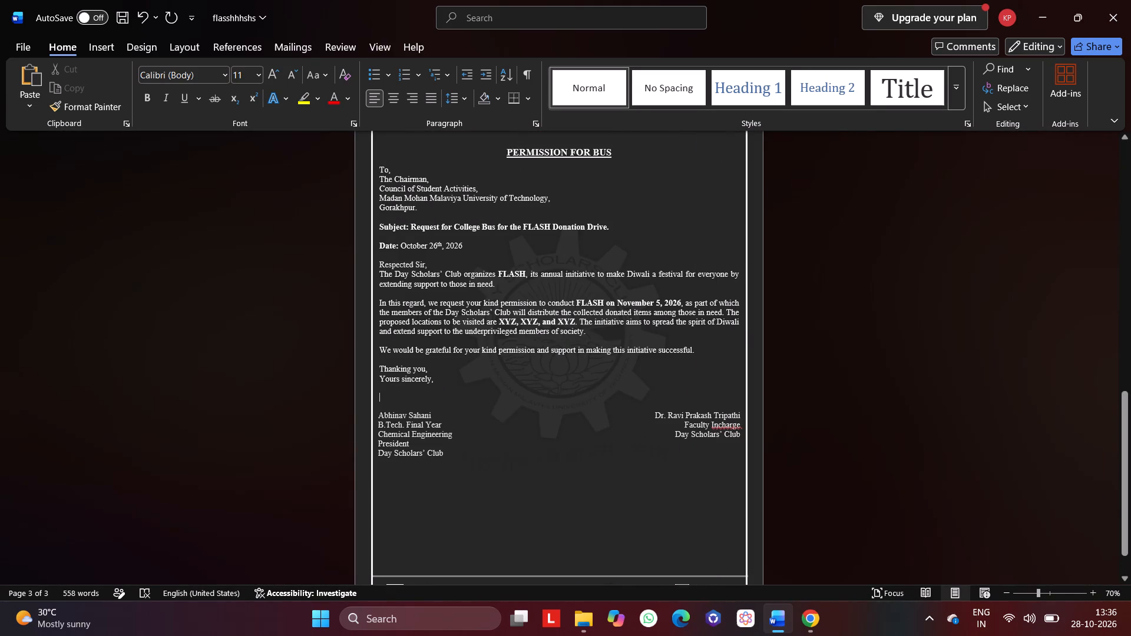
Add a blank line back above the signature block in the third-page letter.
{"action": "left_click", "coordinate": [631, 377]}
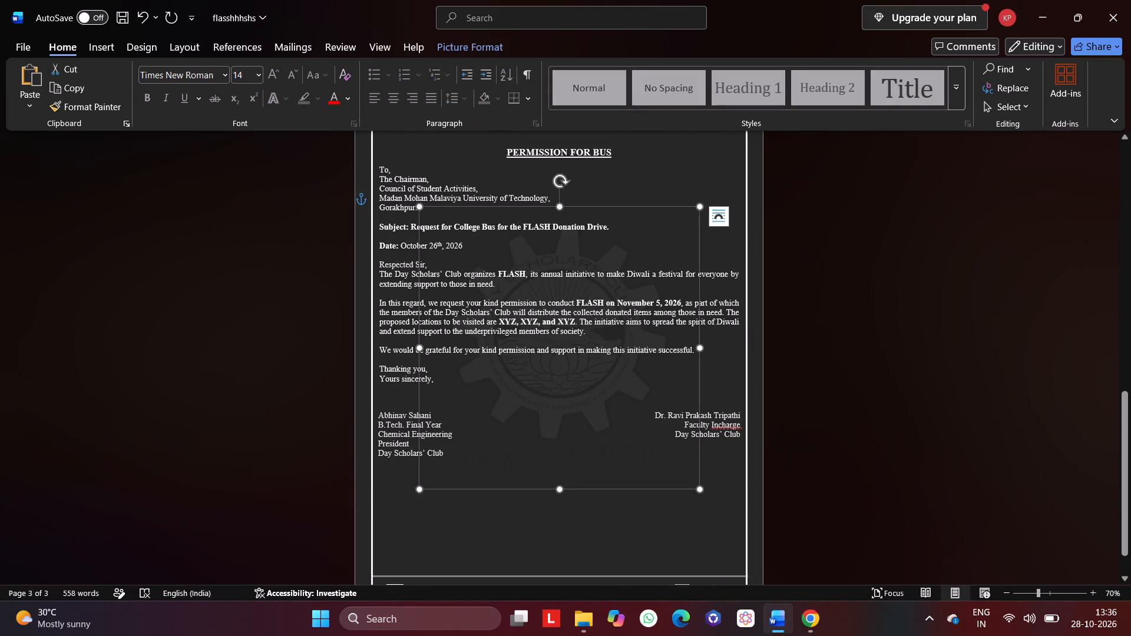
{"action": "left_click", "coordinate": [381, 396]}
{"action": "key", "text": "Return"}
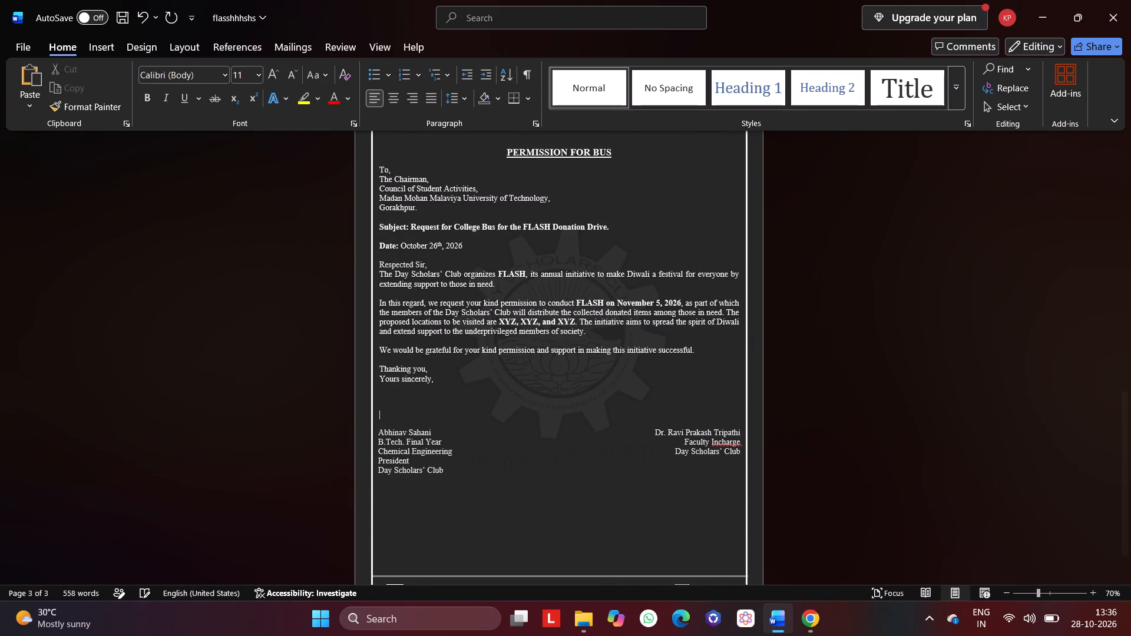
Change the third-page letter's heading to "PERMISSION FOR FLASH".
{"action": "scroll", "coordinate": [715, 464], "scroll_direction": "up", "scroll_amount": 1}
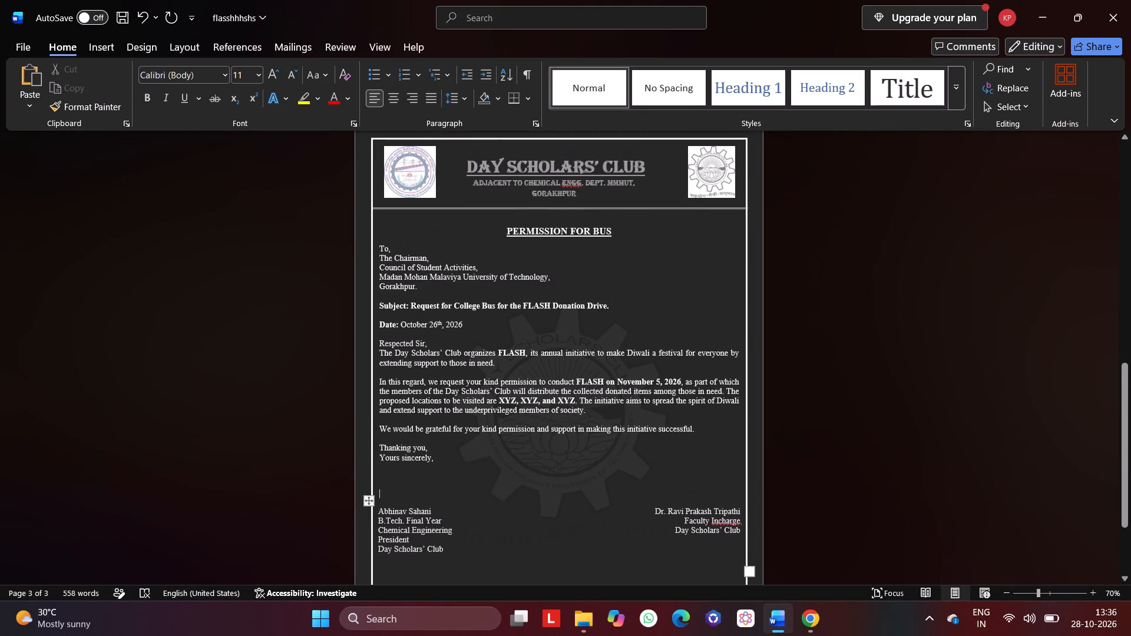
{"action": "left_click", "coordinate": [610, 228]}
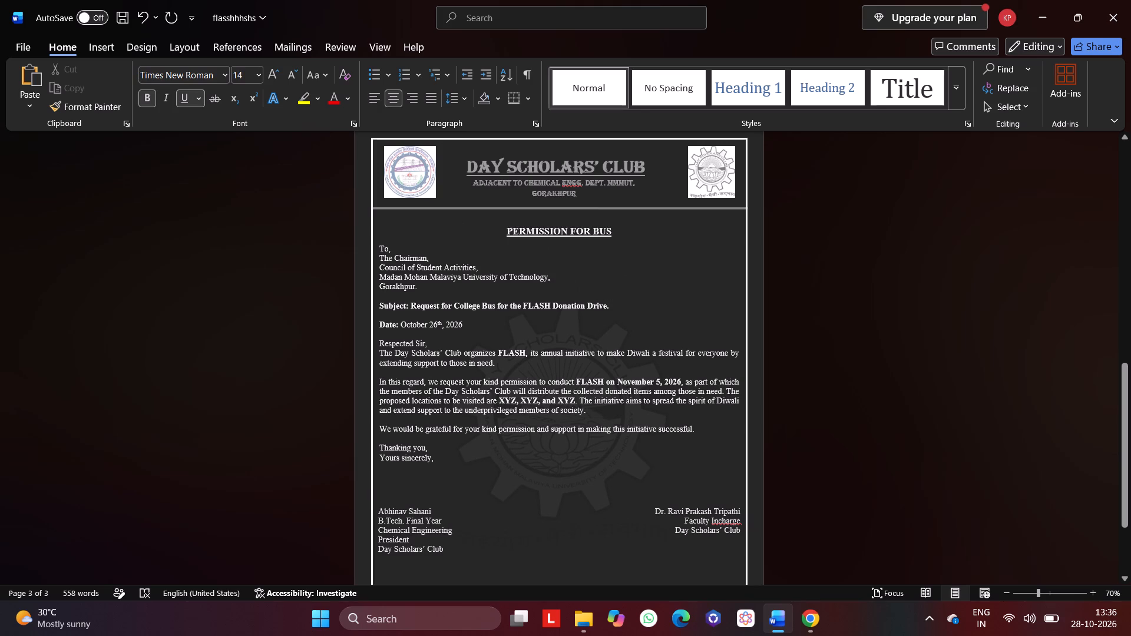
{"action": "key", "text": "BackSpace"}
{"action": "key", "text": "BackSpace"}
{"action": "key", "text": "BackSpace"}
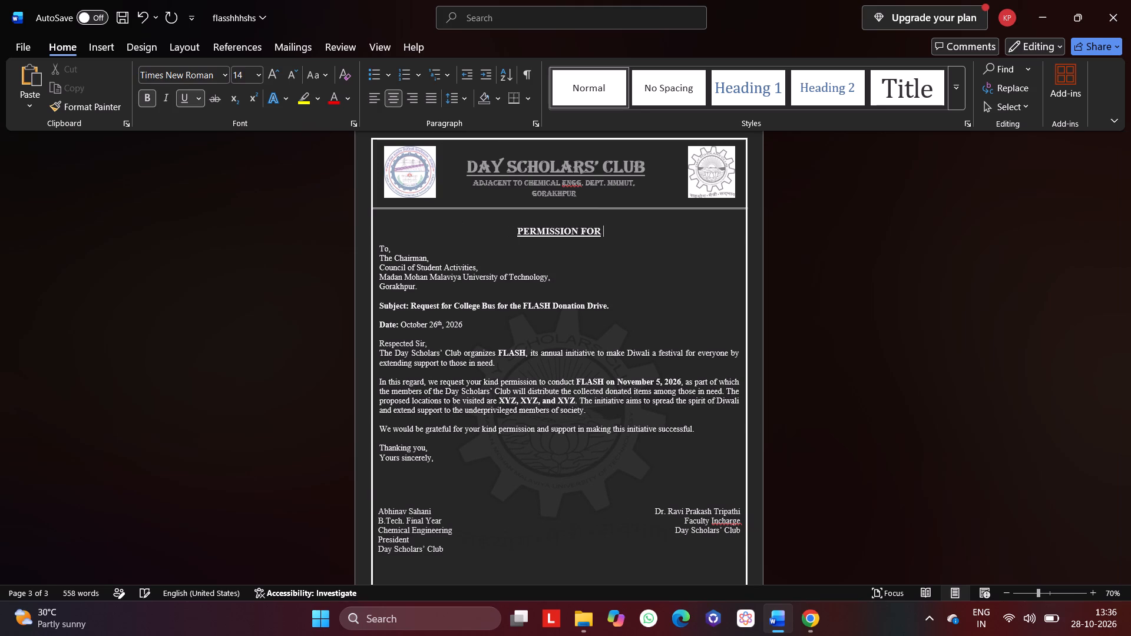
{"action": "type", "text": "FLASH"}
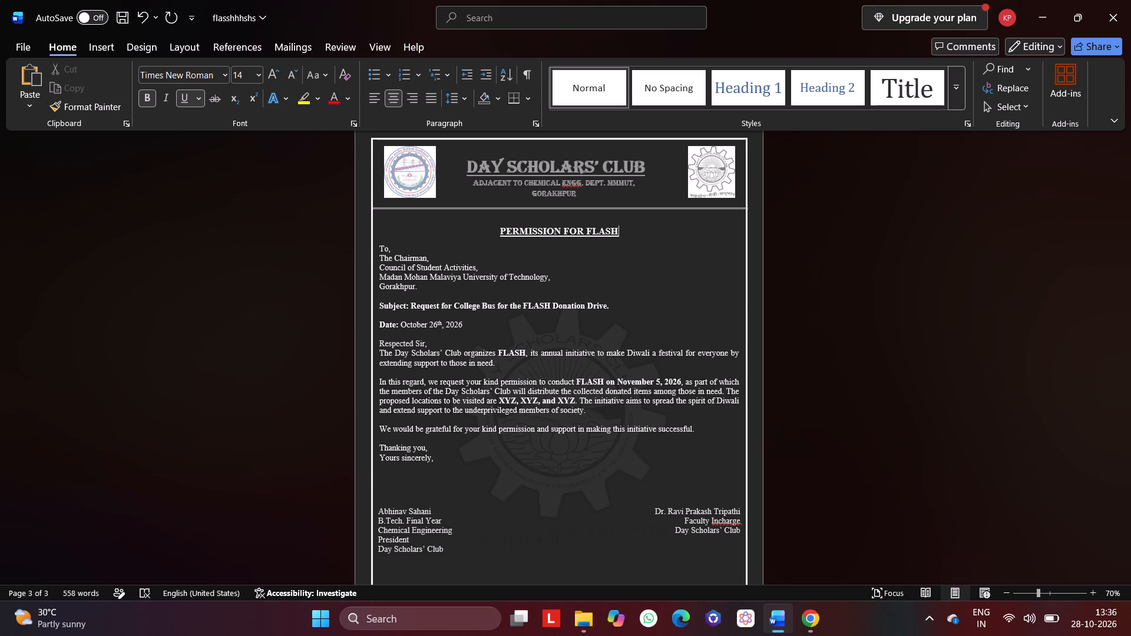
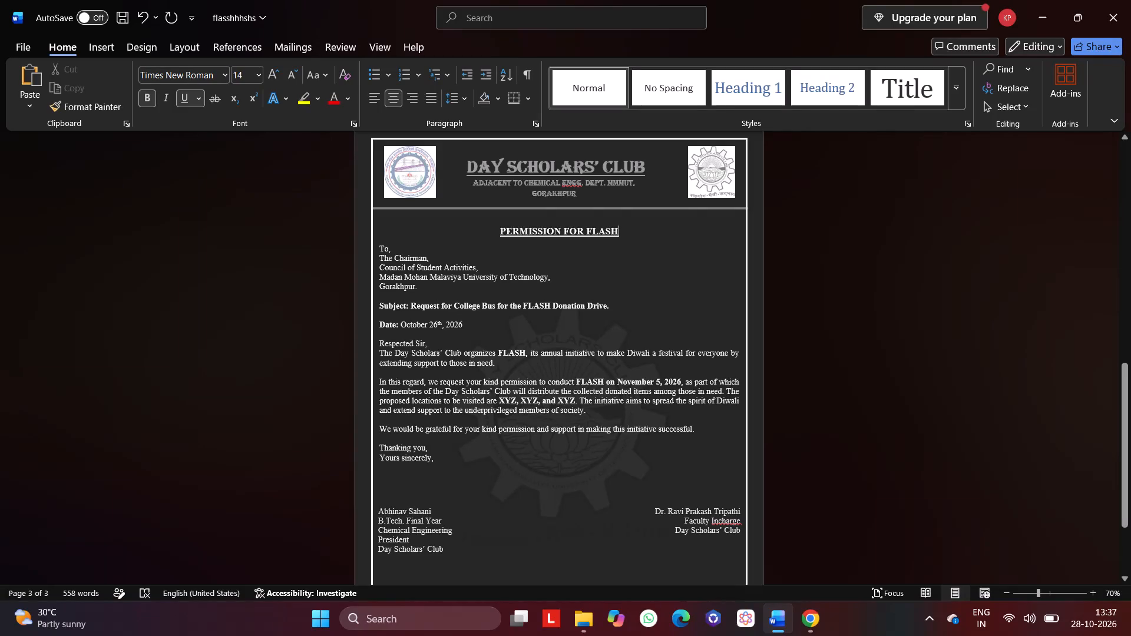
Change the day in the third-page FLASH letter's date line so the date reads October 28th, 2026.
{"action": "left_click", "coordinate": [437, 324]}
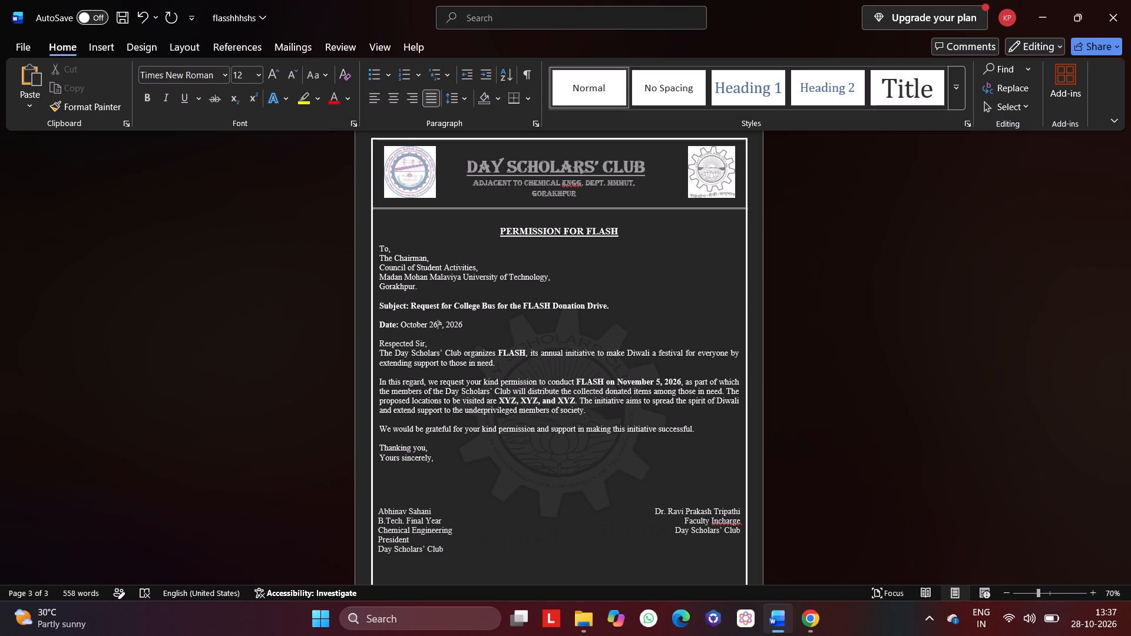
{"action": "key", "text": "BackSpace"}
{"action": "key", "text": "8"}
Insert a blank line between "Respected Sir," and the first body paragraph of the third-page FLASH letter.
{"action": "scroll", "coordinate": [533, 432], "scroll_direction": "down", "scroll_amount": 2, "text": "ctrl"}
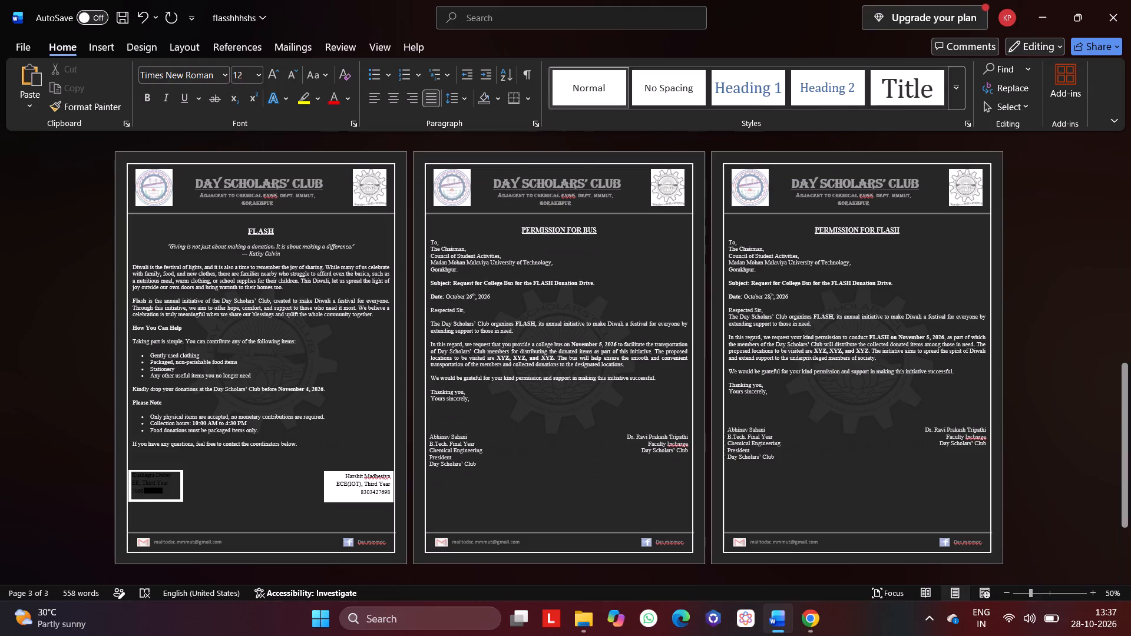
{"action": "scroll", "coordinate": [533, 432], "scroll_direction": "up", "scroll_amount": 1}
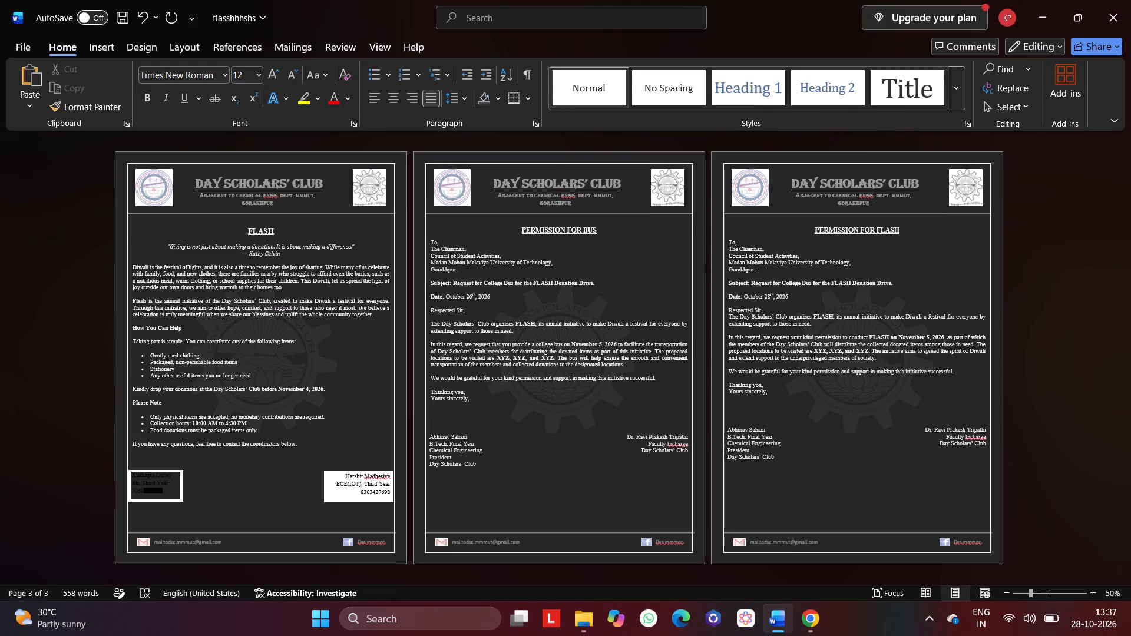
{"action": "scroll", "coordinate": [766, 310], "scroll_direction": "up", "scroll_amount": 4, "text": "ctrl"}
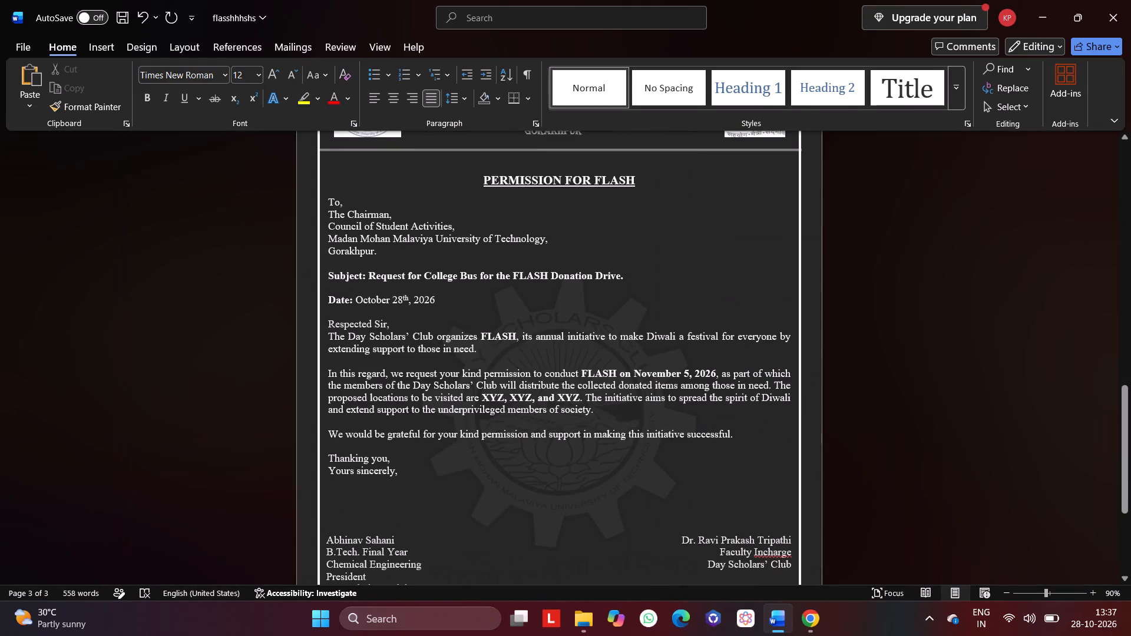
{"action": "left_click", "coordinate": [393, 321]}
{"action": "key", "text": "Return"}
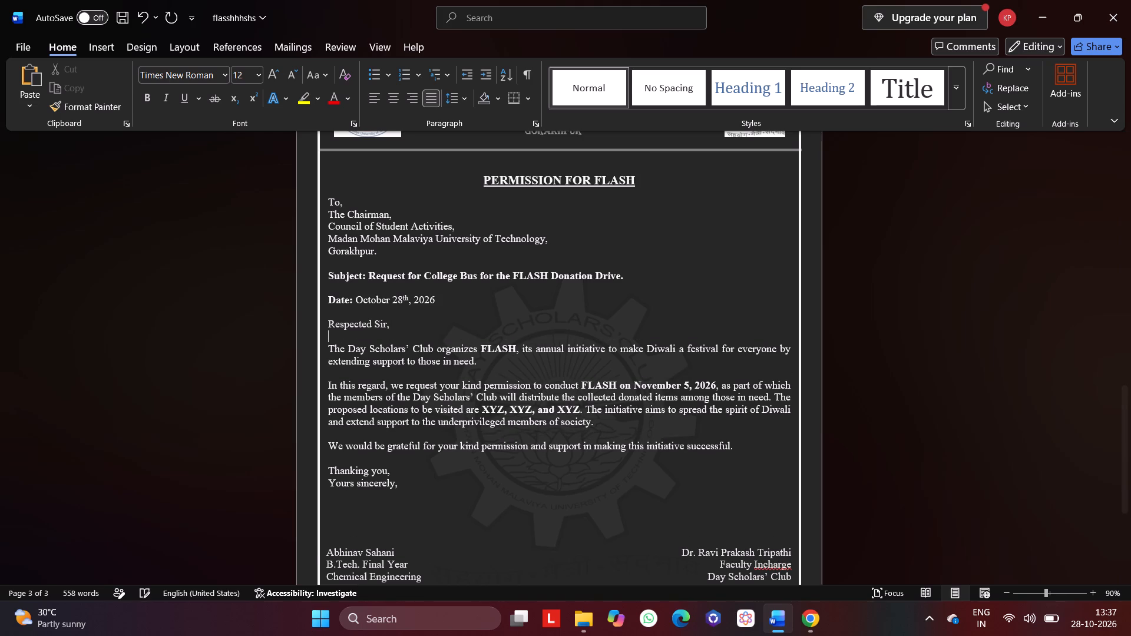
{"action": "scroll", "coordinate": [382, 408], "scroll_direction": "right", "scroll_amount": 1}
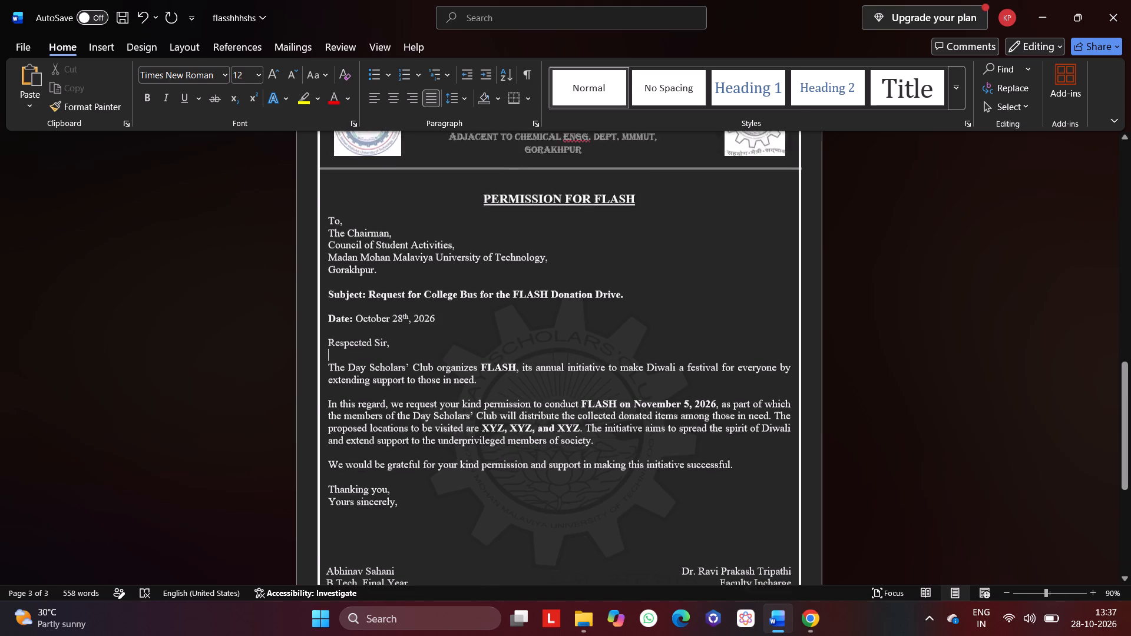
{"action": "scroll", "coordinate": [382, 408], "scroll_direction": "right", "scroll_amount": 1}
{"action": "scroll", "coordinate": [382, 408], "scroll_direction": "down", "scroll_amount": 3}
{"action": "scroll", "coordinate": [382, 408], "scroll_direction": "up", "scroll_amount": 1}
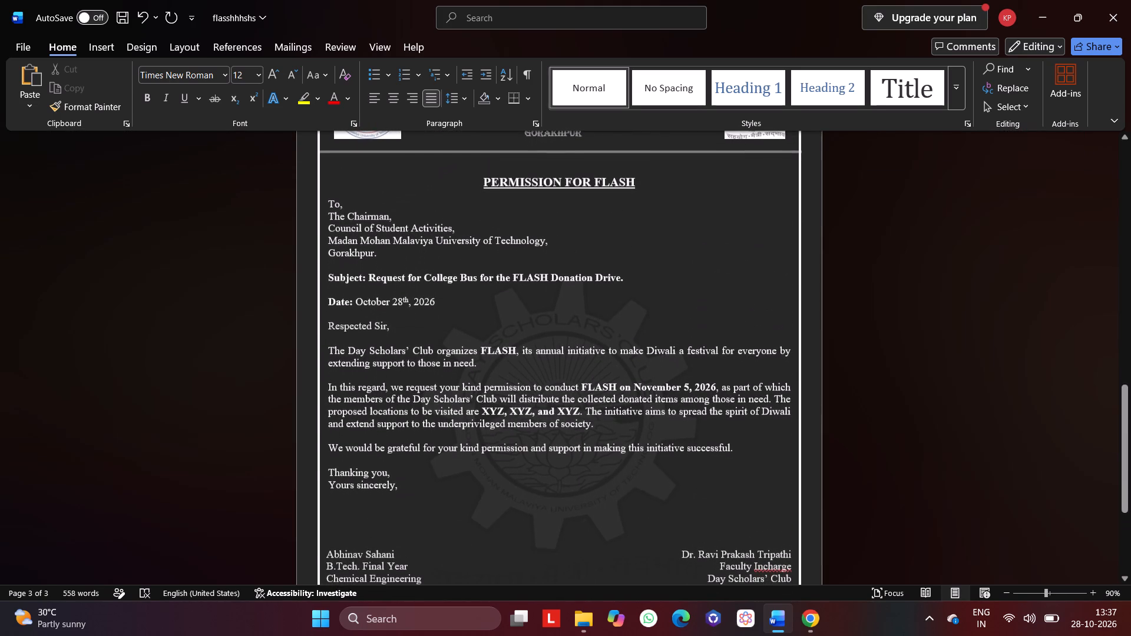
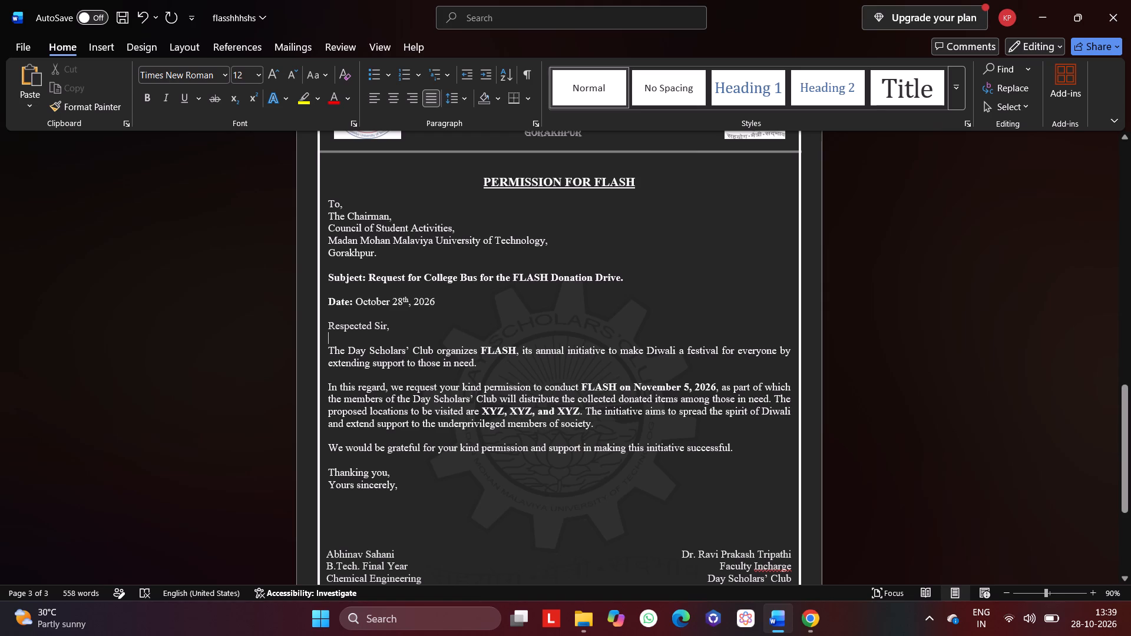
Review the third-page FLASH permission letter from heading to signatures, and compare its layout with the other two pages.
{"action": "scroll", "coordinate": [449, 428], "scroll_direction": "down", "scroll_amount": 2}
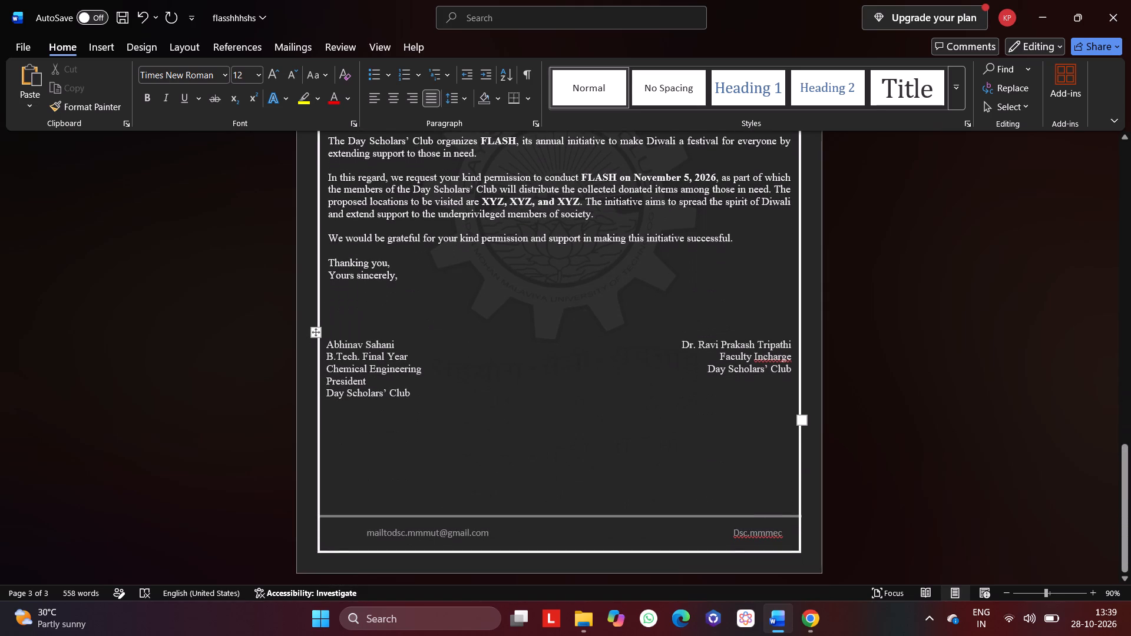
{"action": "scroll", "coordinate": [449, 428], "scroll_direction": "up", "scroll_amount": 2}
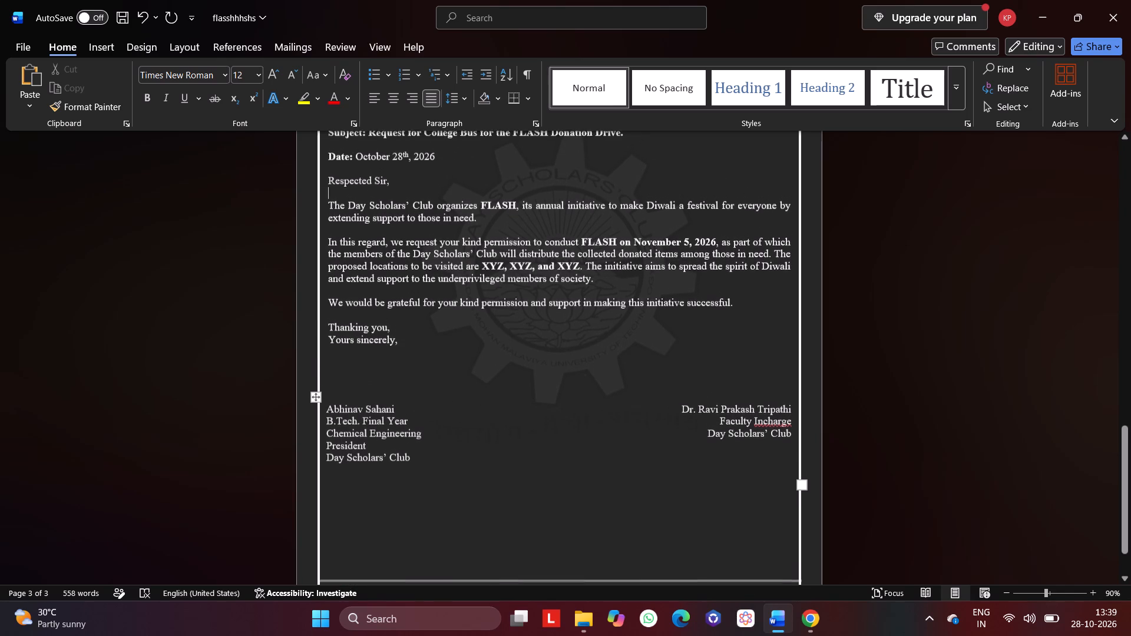
{"action": "scroll", "coordinate": [449, 428], "scroll_direction": "up", "scroll_amount": 1}
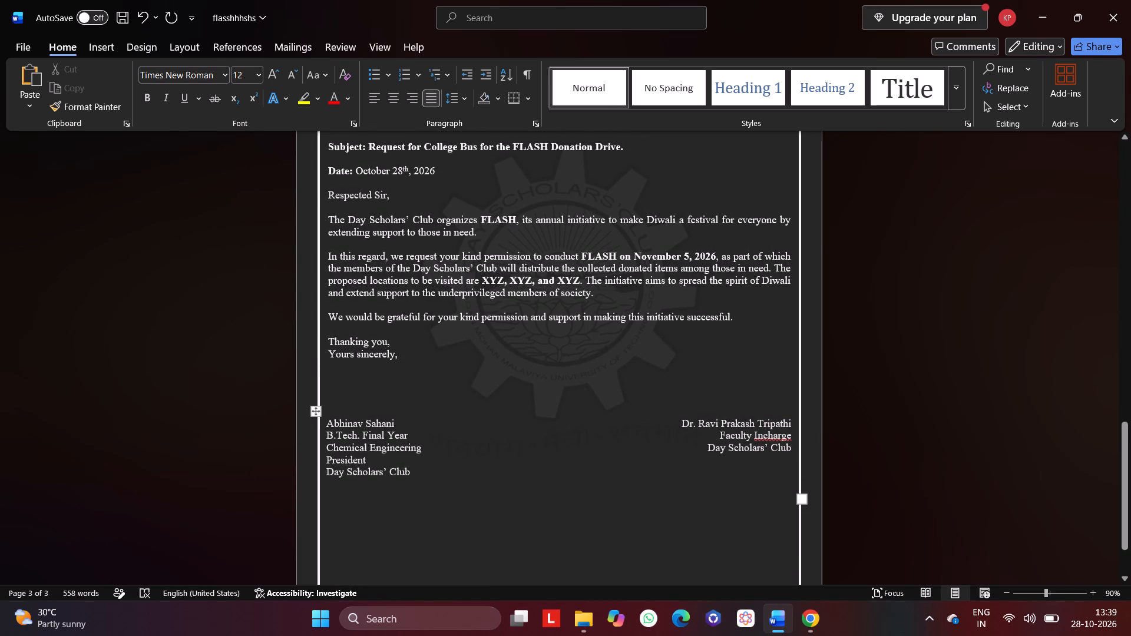
{"action": "scroll", "coordinate": [449, 428], "scroll_direction": "down", "scroll_amount": 3, "text": "ctrl"}
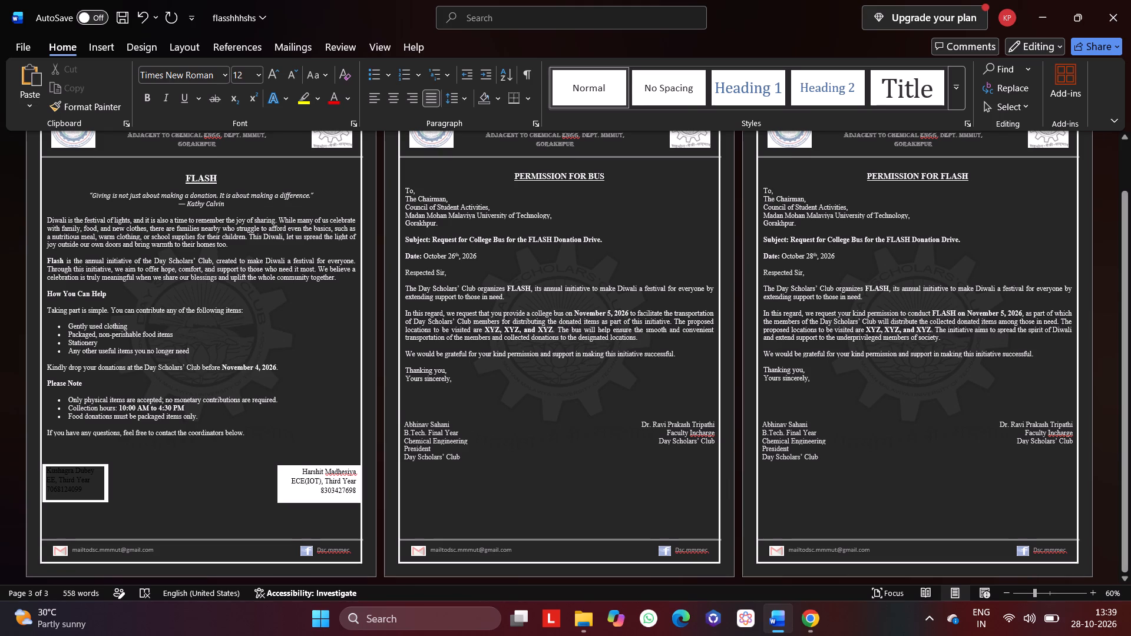
{"action": "scroll", "coordinate": [536, 384], "scroll_direction": "up", "scroll_amount": 1, "text": "ctrl"}
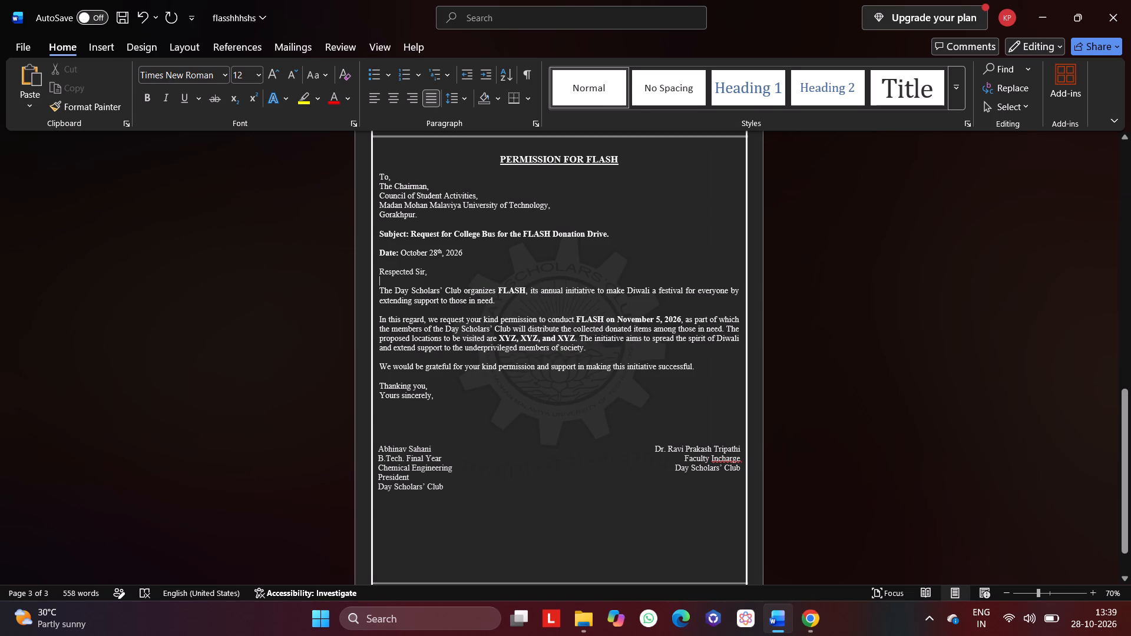
{"action": "scroll", "coordinate": [684, 376], "scroll_direction": "up", "scroll_amount": 2, "text": "ctrl"}
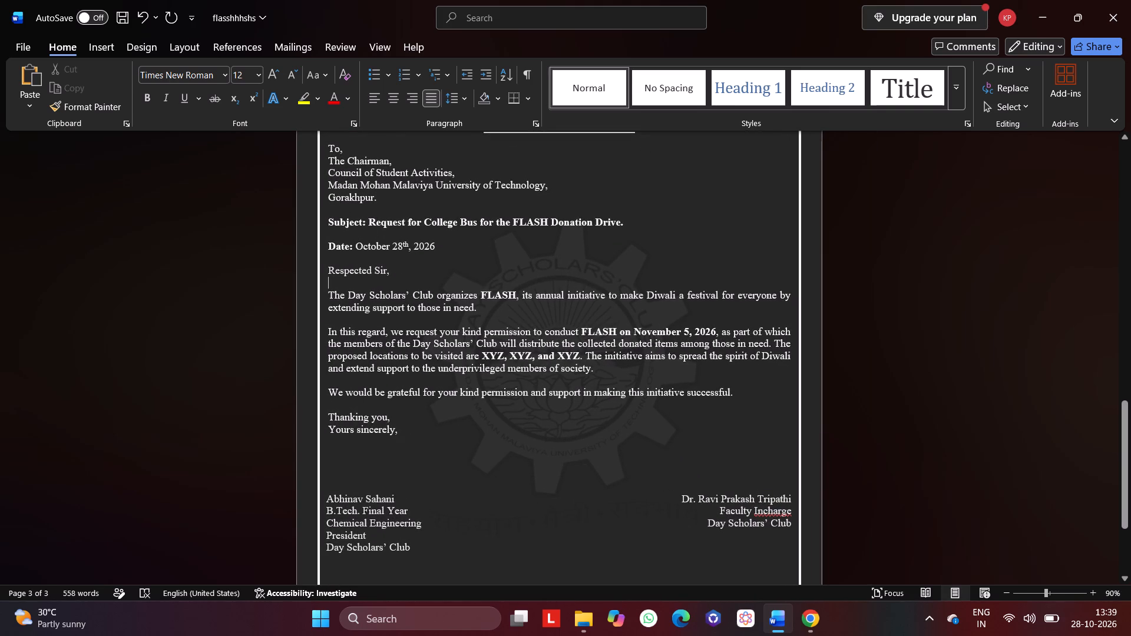
{"action": "scroll", "coordinate": [702, 289], "scroll_direction": "up", "scroll_amount": 1}
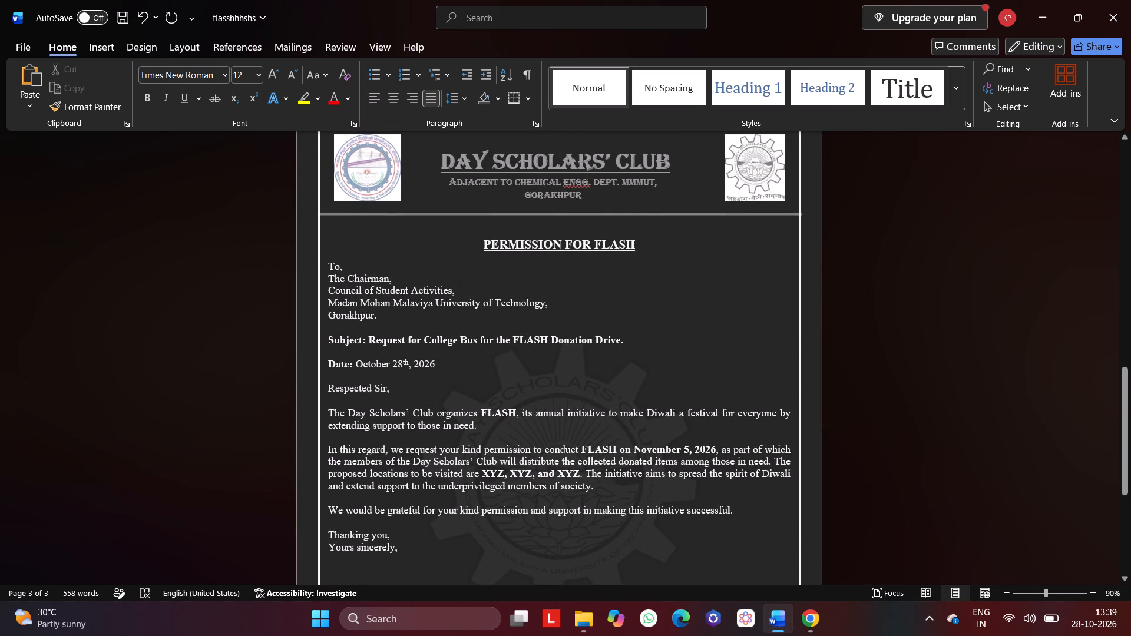
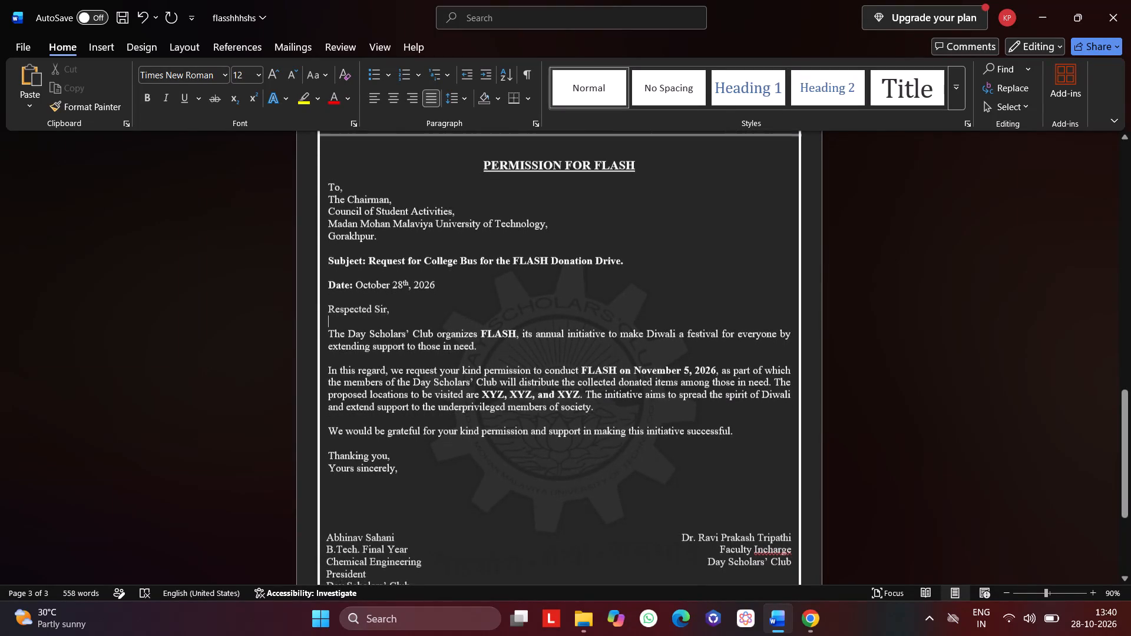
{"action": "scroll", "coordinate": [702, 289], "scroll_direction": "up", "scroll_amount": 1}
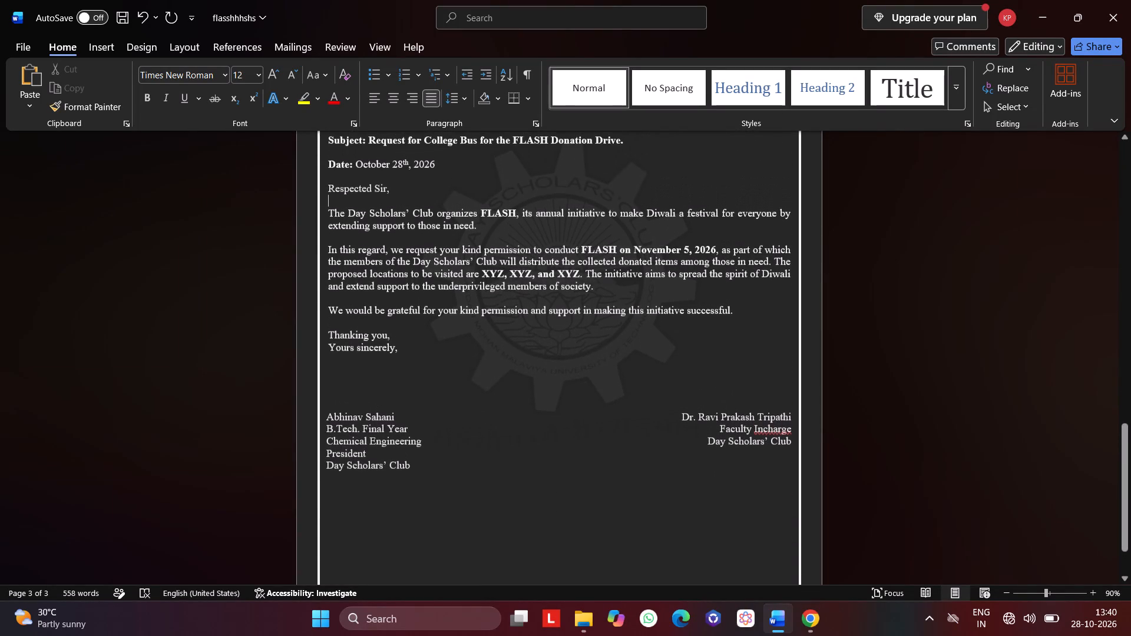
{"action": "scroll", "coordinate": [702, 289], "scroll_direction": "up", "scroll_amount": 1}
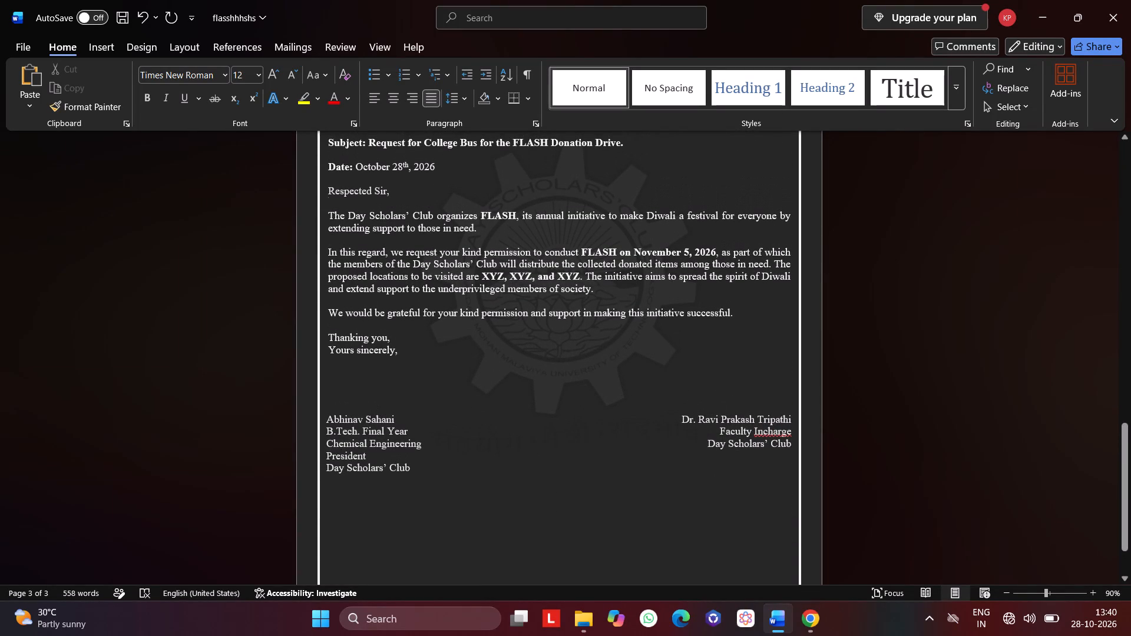
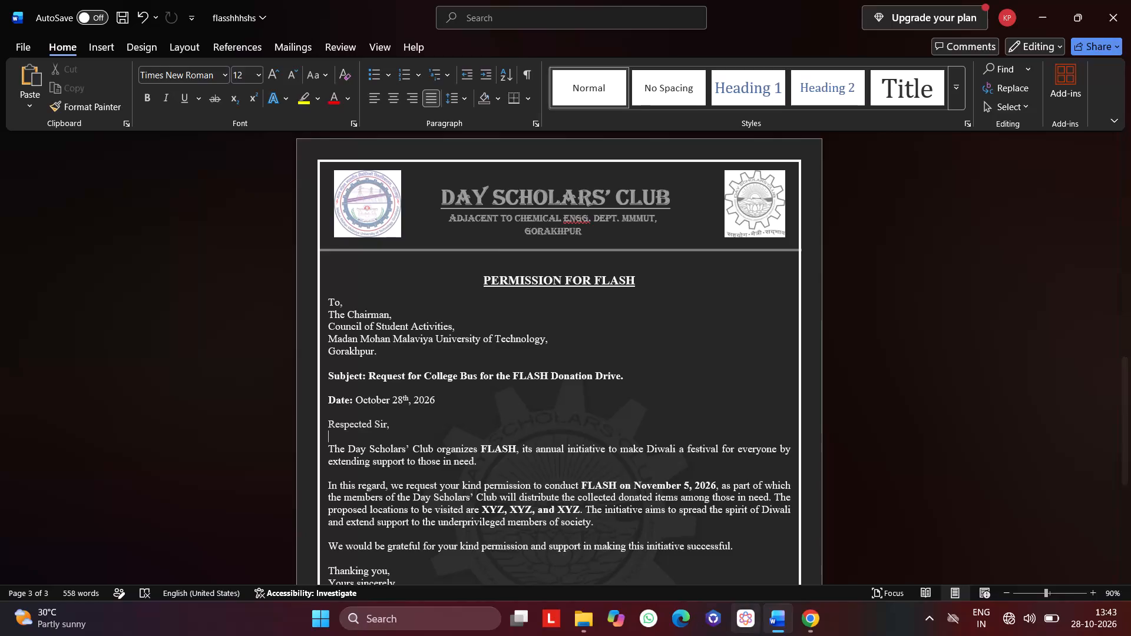
Switch to Microsoft Edge and open a maximized InPrivate window, closing the regular browser window.
{"action": "left_click", "coordinate": [692, 632]}
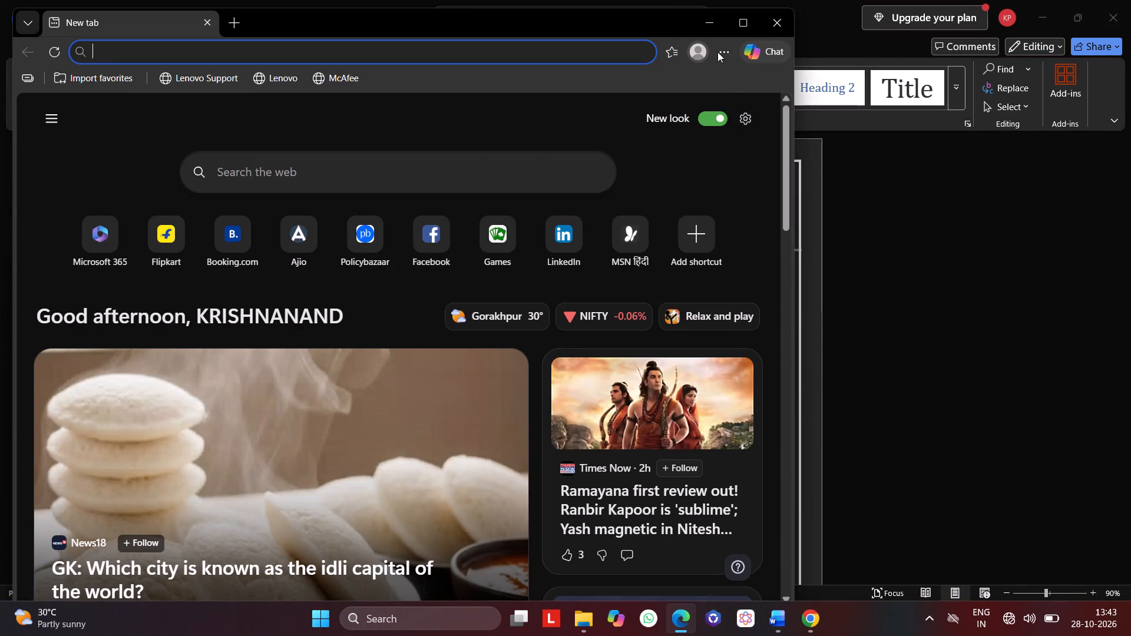
{"action": "left_click", "coordinate": [719, 52]}
{"action": "left_click", "coordinate": [633, 130]}
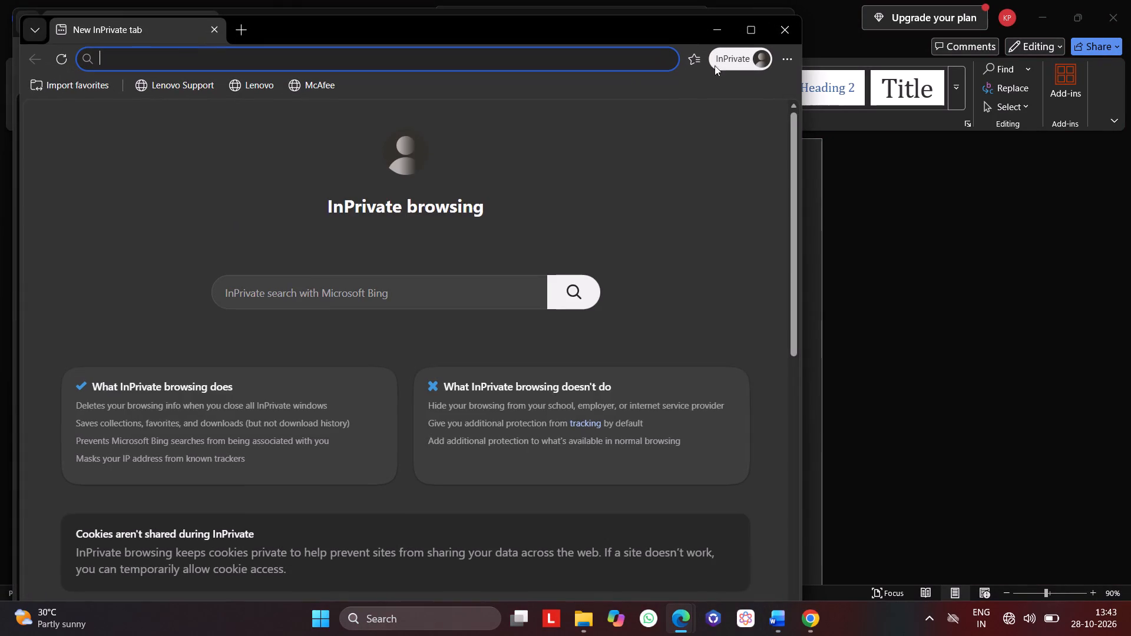
{"action": "left_click", "coordinate": [748, 31]}
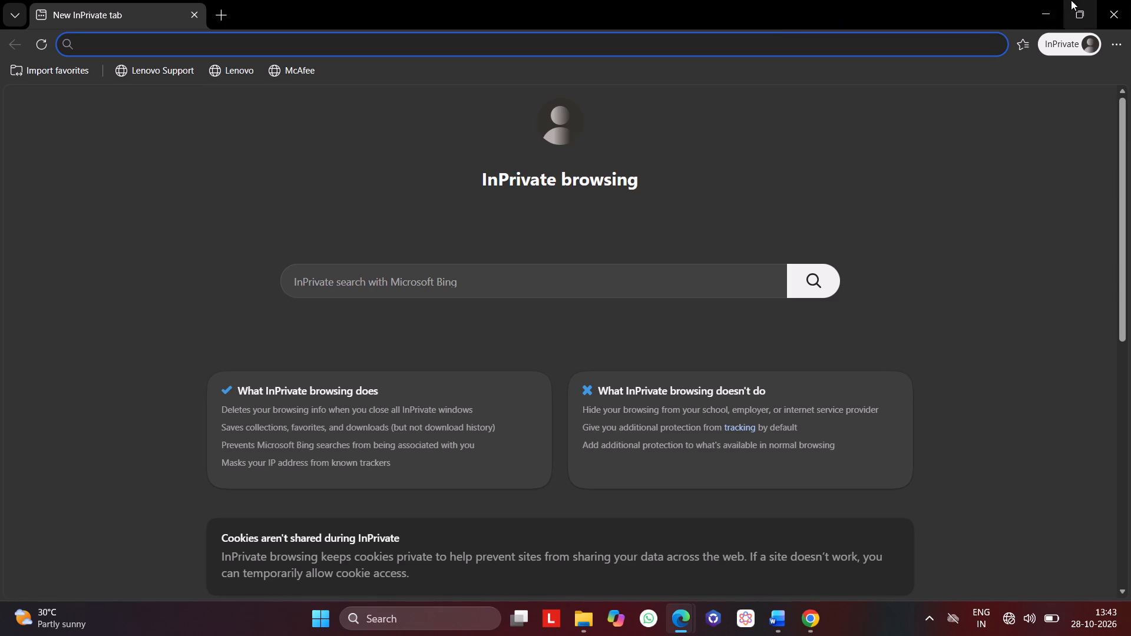
{"action": "left_click", "coordinate": [1038, 12]}
{"action": "left_click", "coordinate": [783, 14]}
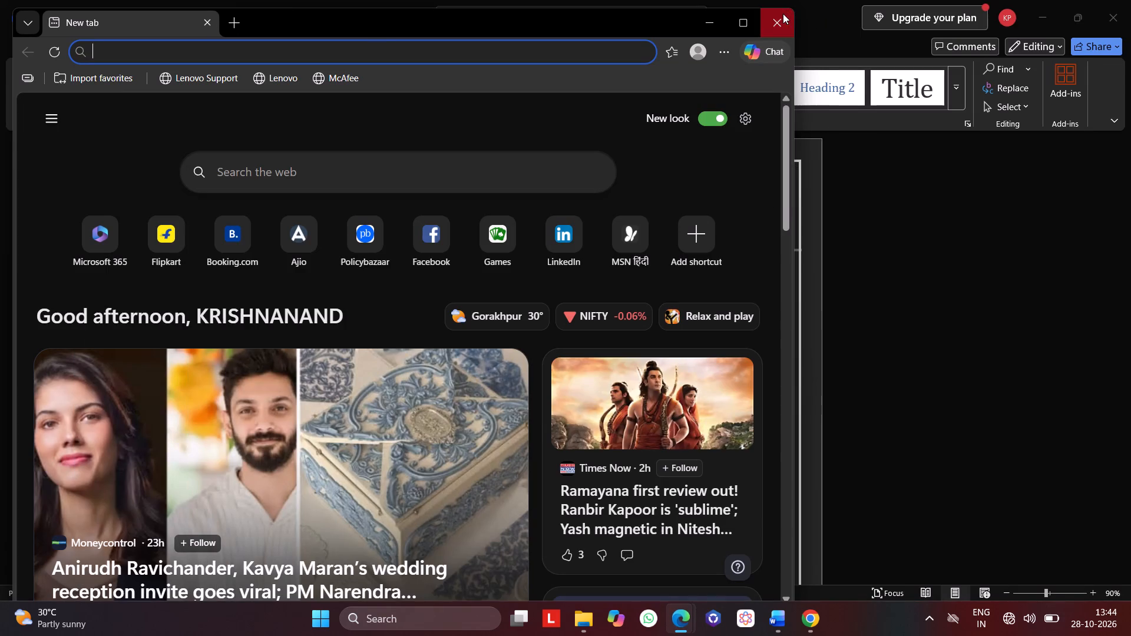
{"action": "left_click", "coordinate": [677, 630]}
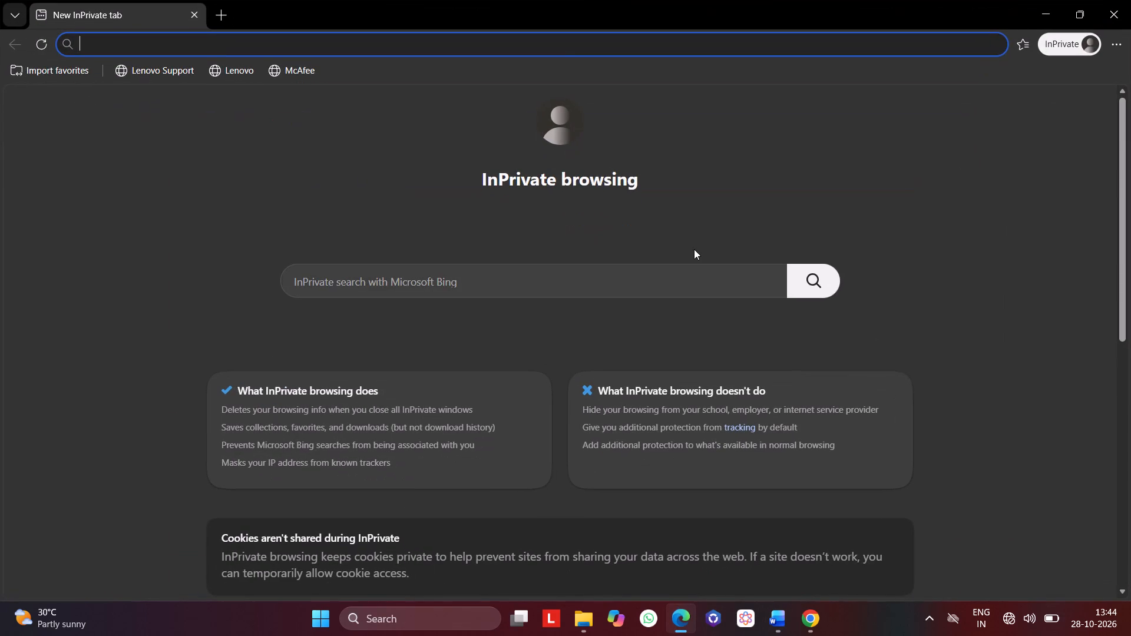
Search the web for "maps" in the InPrivate window.
{"action": "left_click", "coordinate": [578, 47]}
{"action": "type", "text": "maps"}
{"action": "key", "text": "Return"}
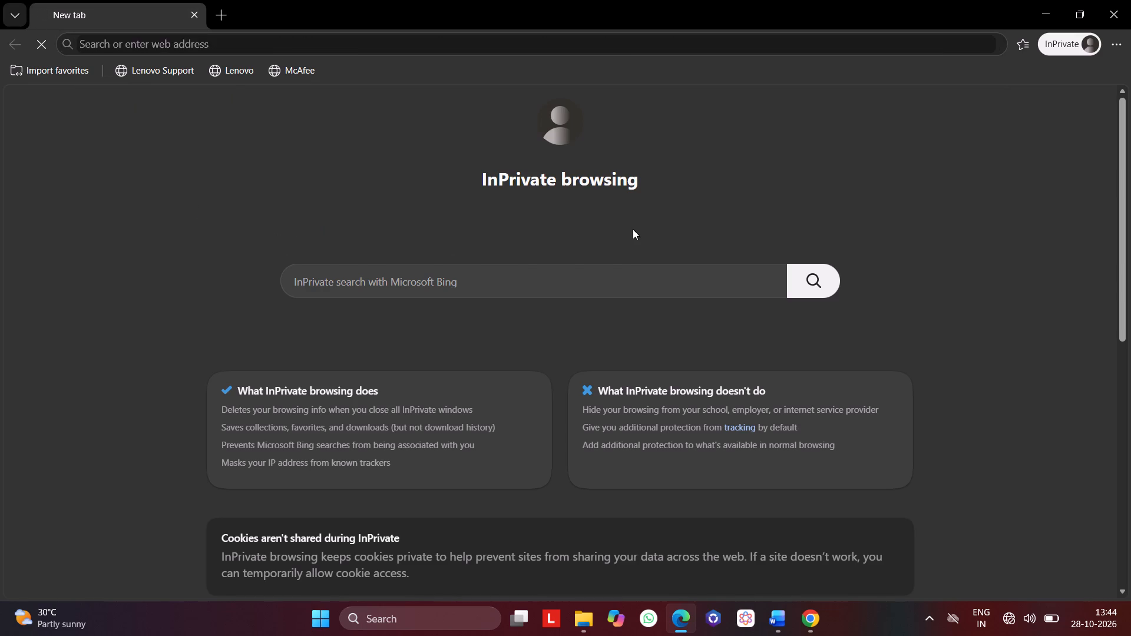
Switch back to the FLASH permission letter in Microsoft Word.
{"action": "left_click", "coordinate": [763, 623]}
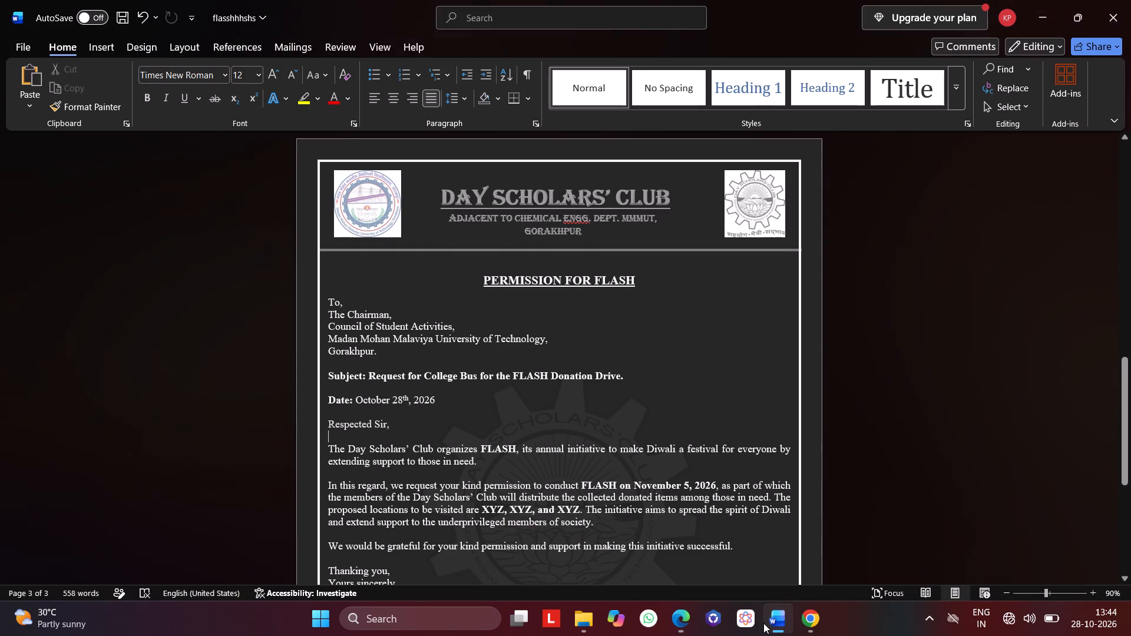
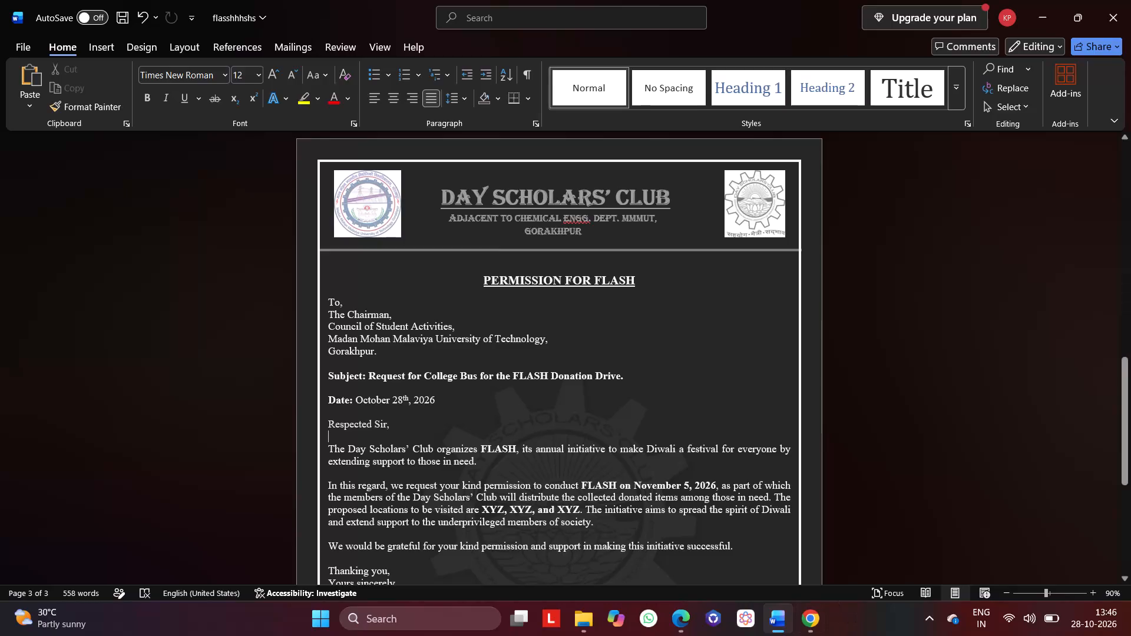
Start a new paragraph, after a blank line, below the one ending "members of society.", reading "Therefore, we kindly request".
{"action": "scroll", "coordinate": [770, 544], "scroll_direction": "down", "scroll_amount": 1}
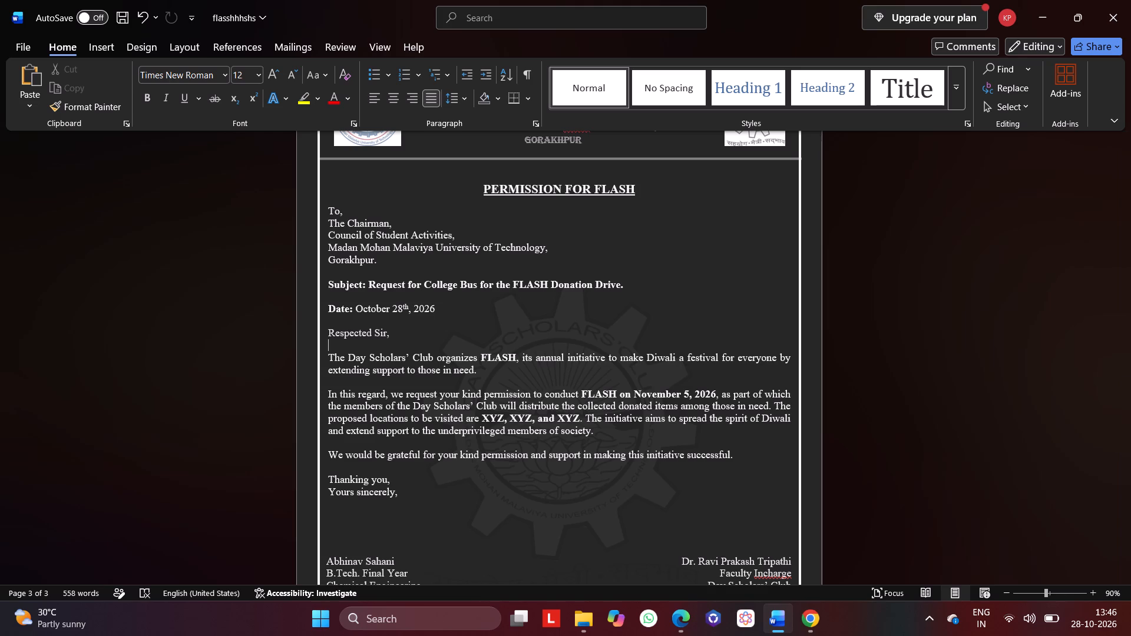
{"action": "left_click", "coordinate": [597, 432]}
{"action": "key", "text": "Return"}
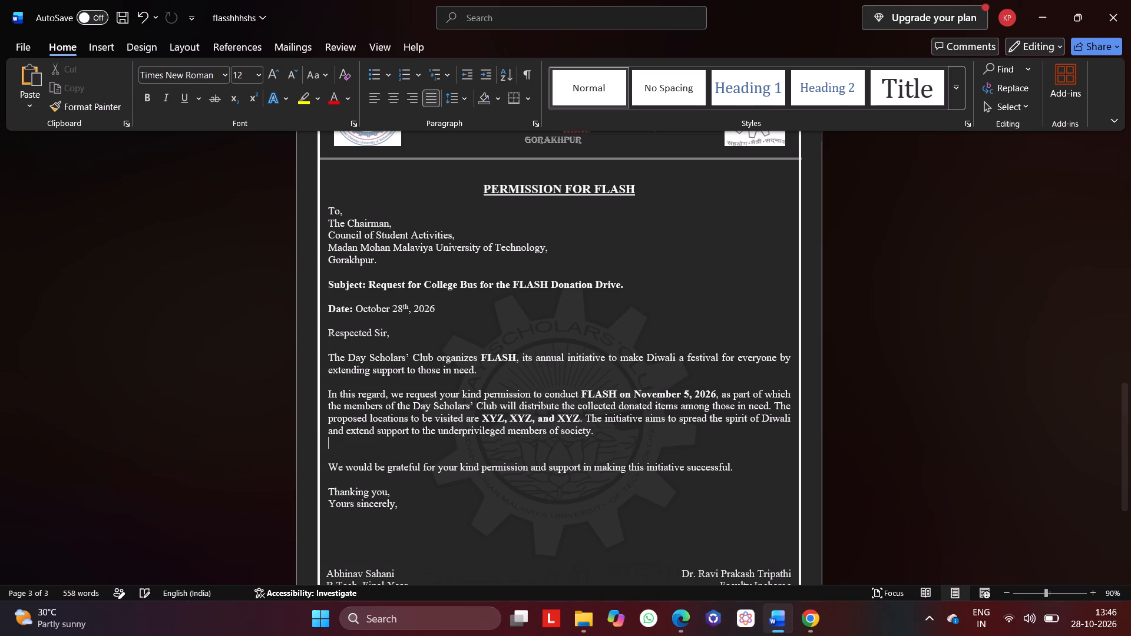
{"action": "key", "text": "Return"}
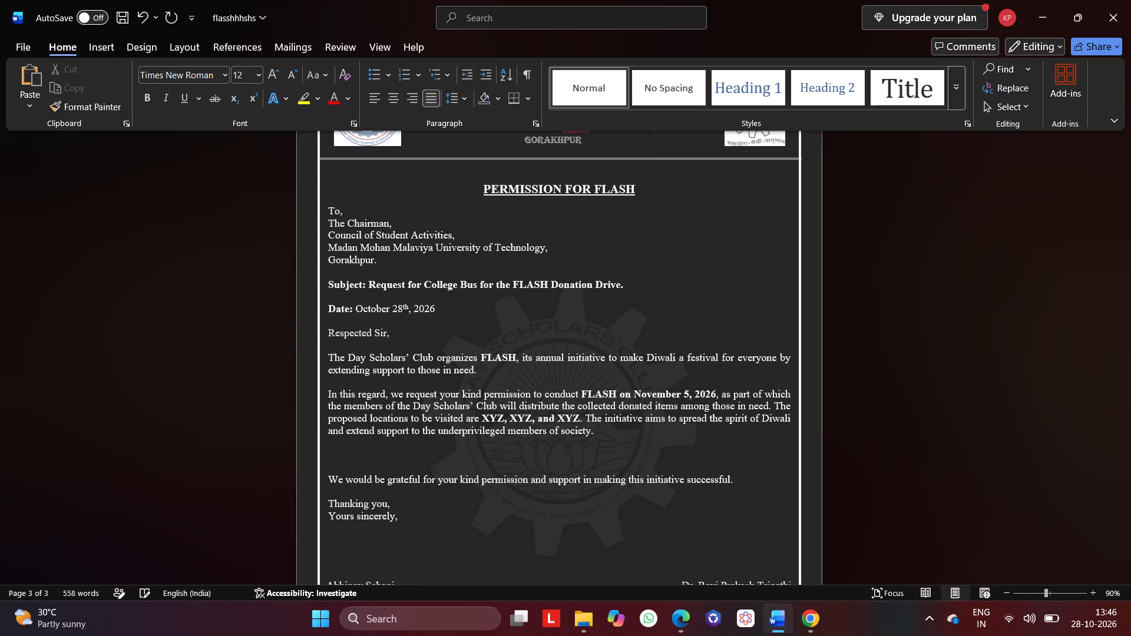
{"action": "key", "text": "shift+t"}
{"action": "type", "text": "heref"}
{"action": "type", "text": "ore"}
{"action": "key", "text": "comma"}
{"action": "key", "text": "space"}
{"action": "type", "text": "we"}
{"action": "key", "text": "space"}
{"action": "type", "text": "kindly"}
{"action": "key", "text": "space"}
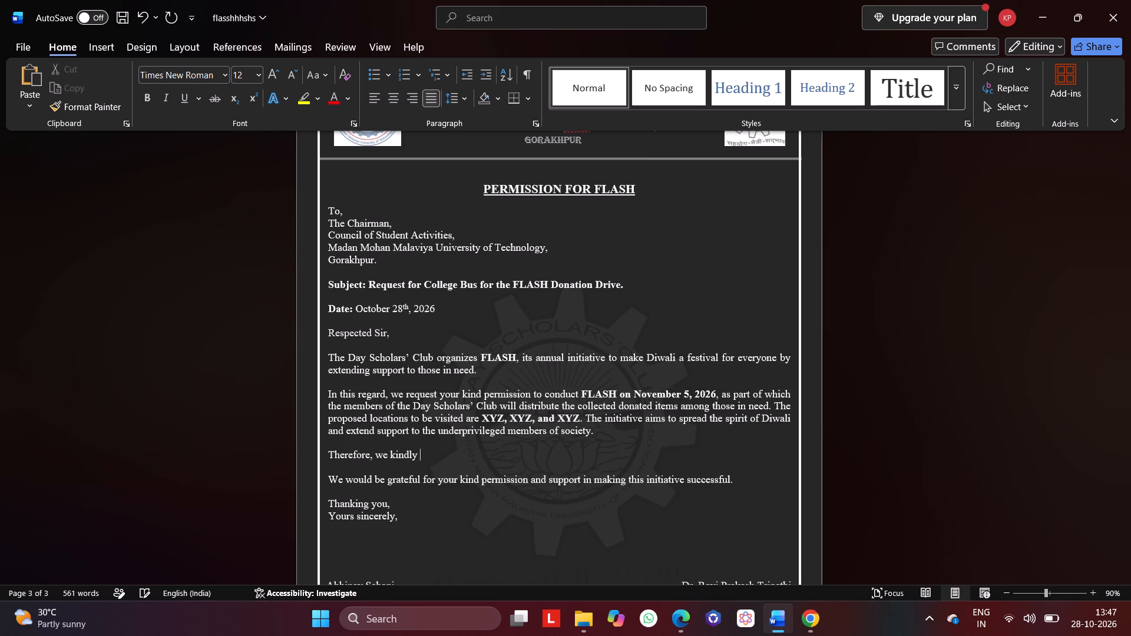
{"action": "type", "text": "request"}
{"action": "key", "text": "space"}
Continue the new paragraph's sentence with "you to grant us permission to use".
{"action": "type", "text": "you to"}
{"action": "key", "text": "space"}
{"action": "type", "text": "grant"}
{"action": "key", "text": "space"}
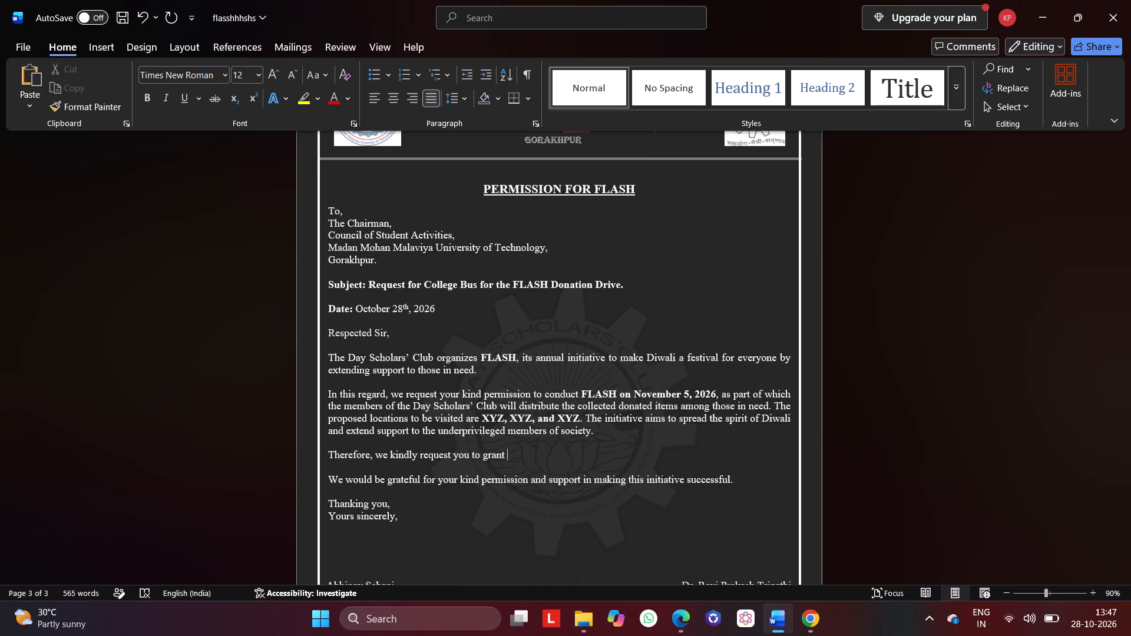
{"action": "type", "text": "us"}
{"action": "key", "text": "space"}
{"action": "type", "text": "permis"}
{"action": "type", "text": "sion"}
{"action": "key", "text": "space"}
{"action": "type", "text": "to use"}
{"action": "key", "text": "space"}
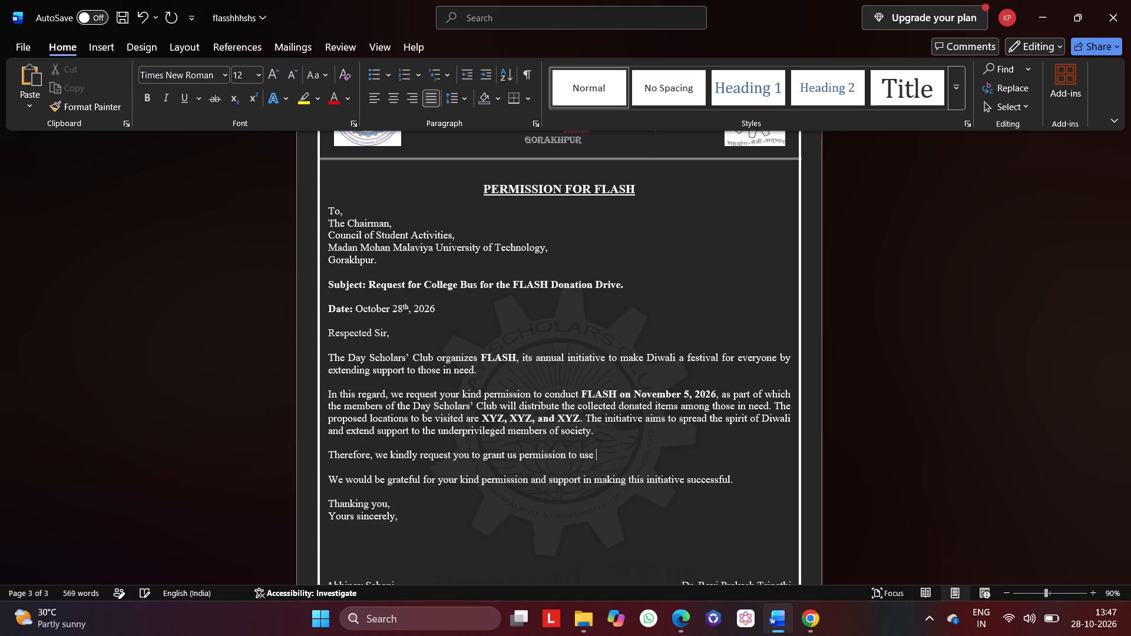
Continue the sentence with "a University Bus", capitalizing University and only the first letter of Bus.
{"action": "key", "text": "a"}
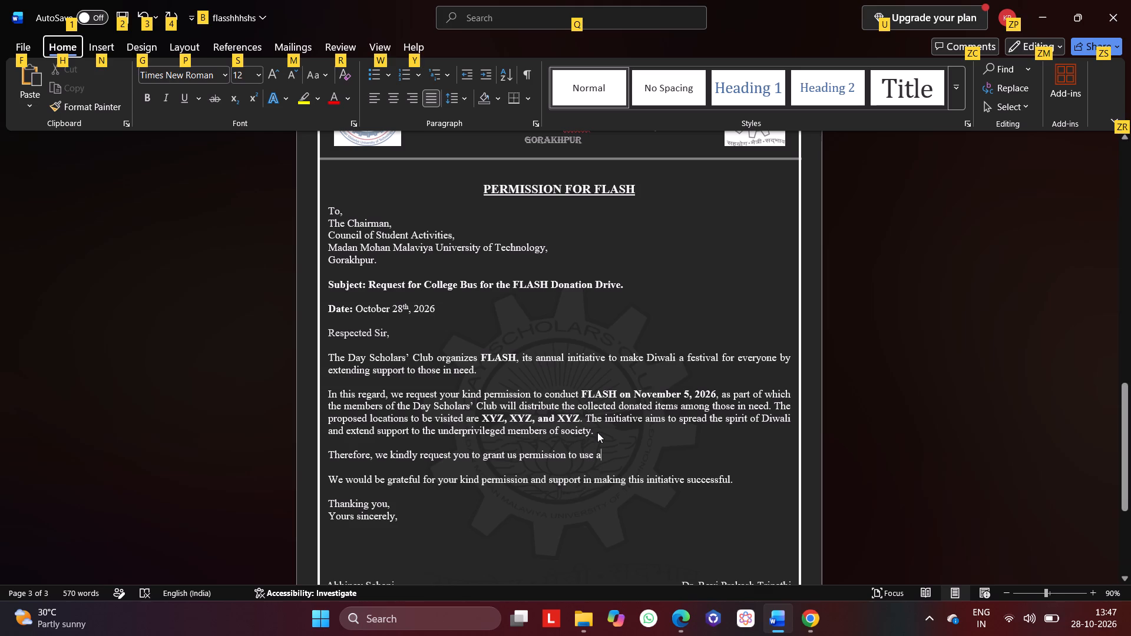
{"action": "key", "text": "ctrl+z"}
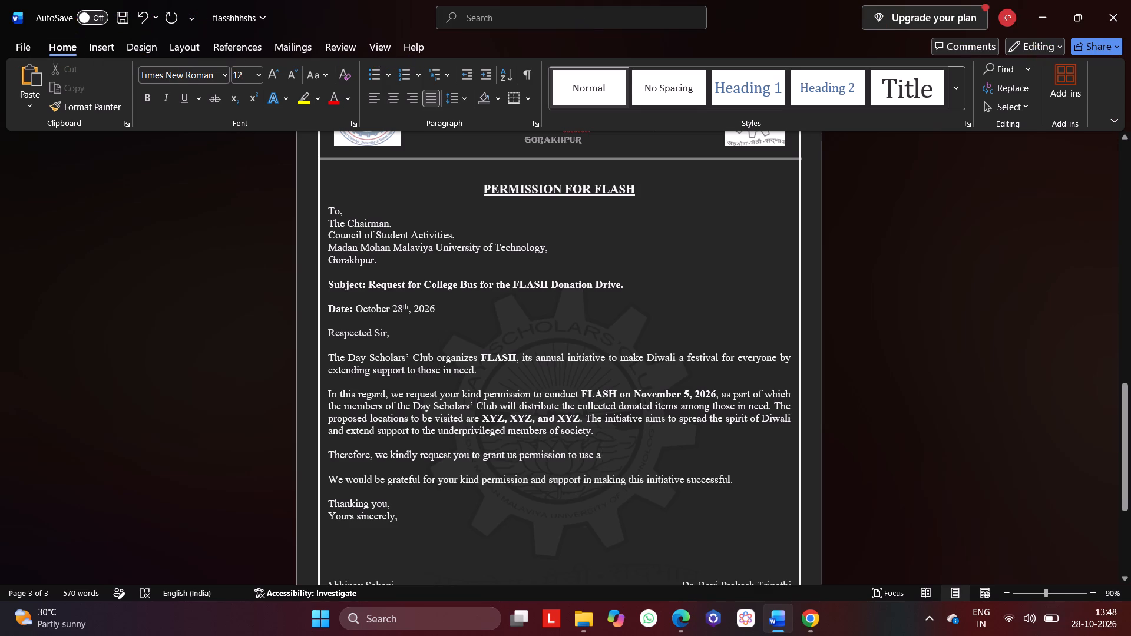
{"action": "key", "text": "space"}
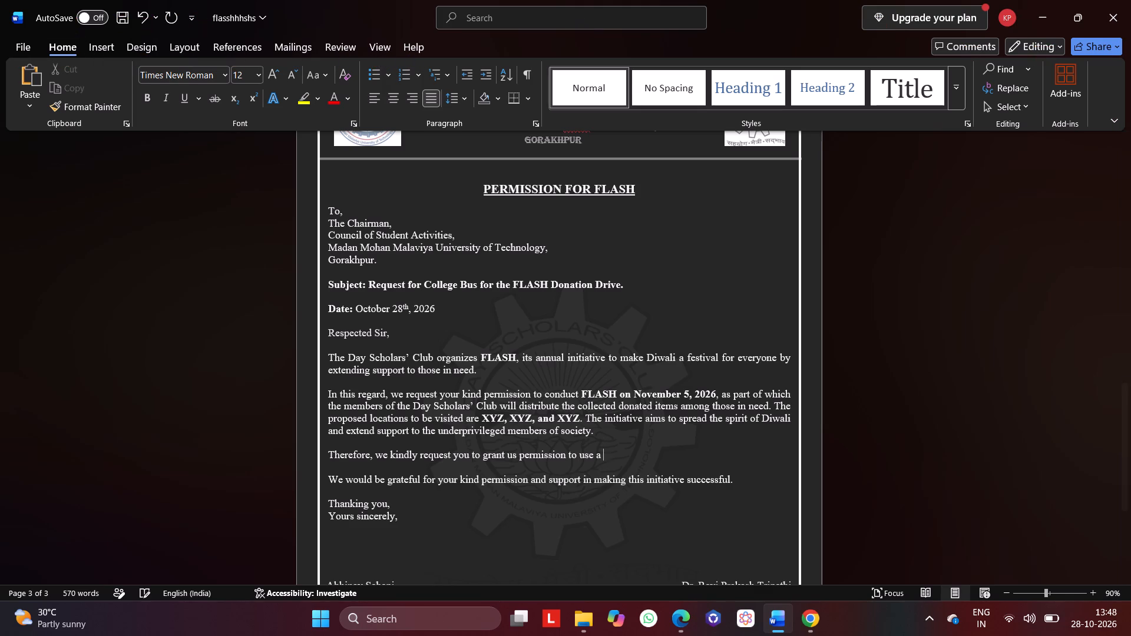
{"action": "key", "text": "u"}
{"action": "key", "text": "BackSpace"}
{"action": "key", "text": "shift+u"}
{"action": "type", "text": "niversity"}
{"action": "key", "text": "space"}
{"action": "type", "text": "BUS"}
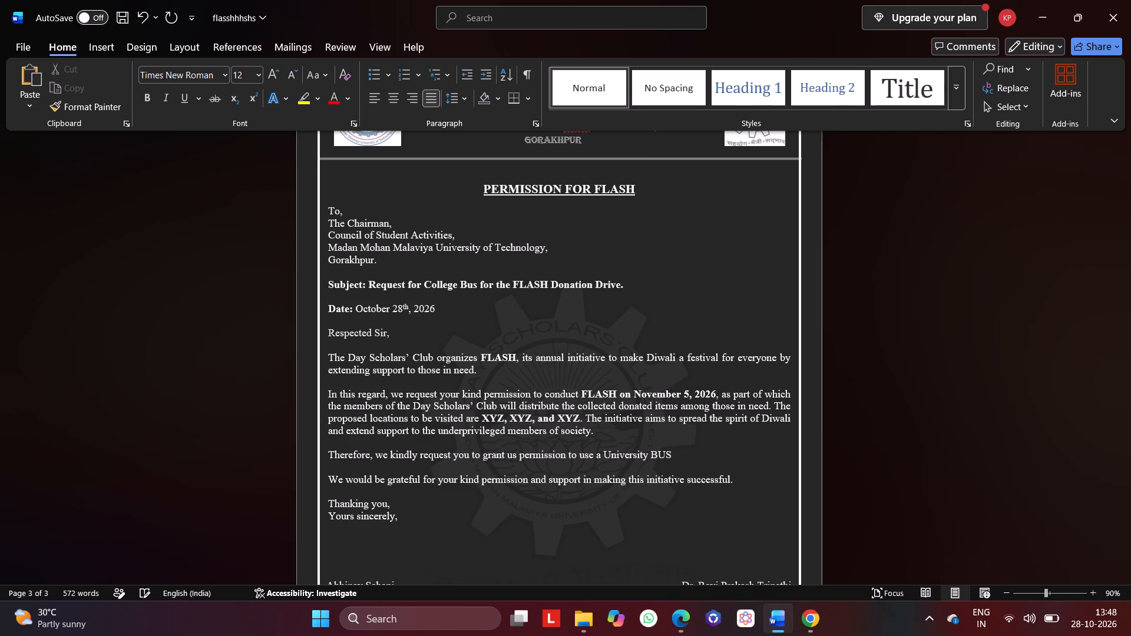
{"action": "key", "text": "shift+BackSpace"}
{"action": "key", "text": "shift+BackSpace"}
{"action": "type", "text": "us"}
{"action": "key", "text": "space"}
{"action": "key", "text": "space"}
Extend the bus request sentence with "on the mentioned date to visit".
{"action": "type", "text": "on the"}
{"action": "key", "text": "space"}
{"action": "type", "text": "mention"}
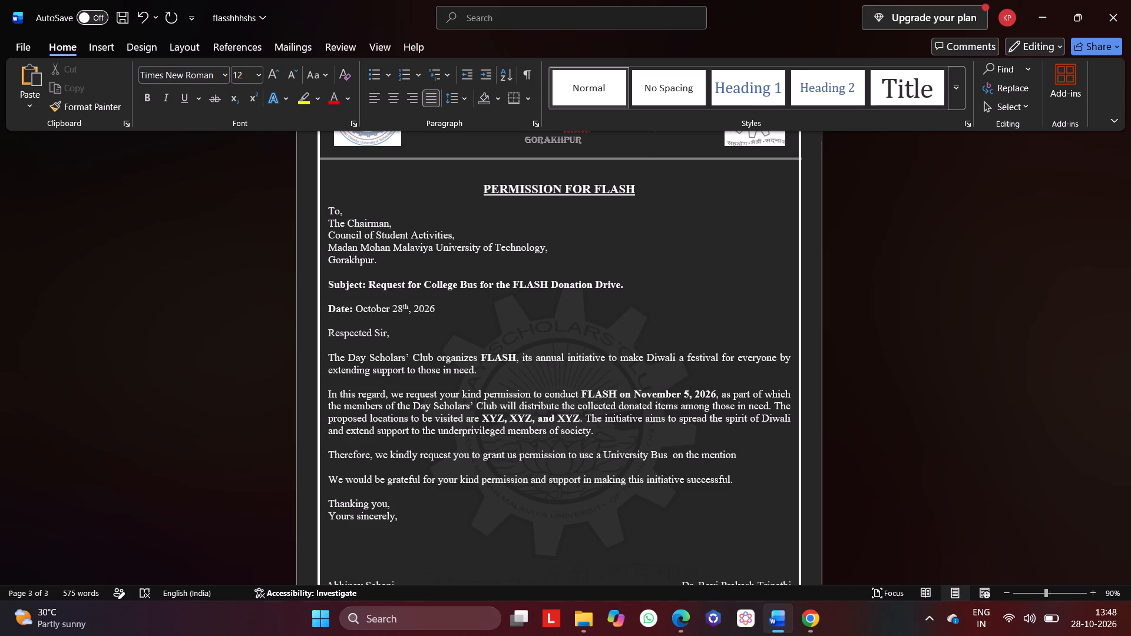
{"action": "type", "text": "ed"}
{"action": "key", "text": "space"}
{"action": "type", "text": "date"}
{"action": "key", "text": "space"}
{"action": "type", "text": "to"}
{"action": "key", "text": "space"}
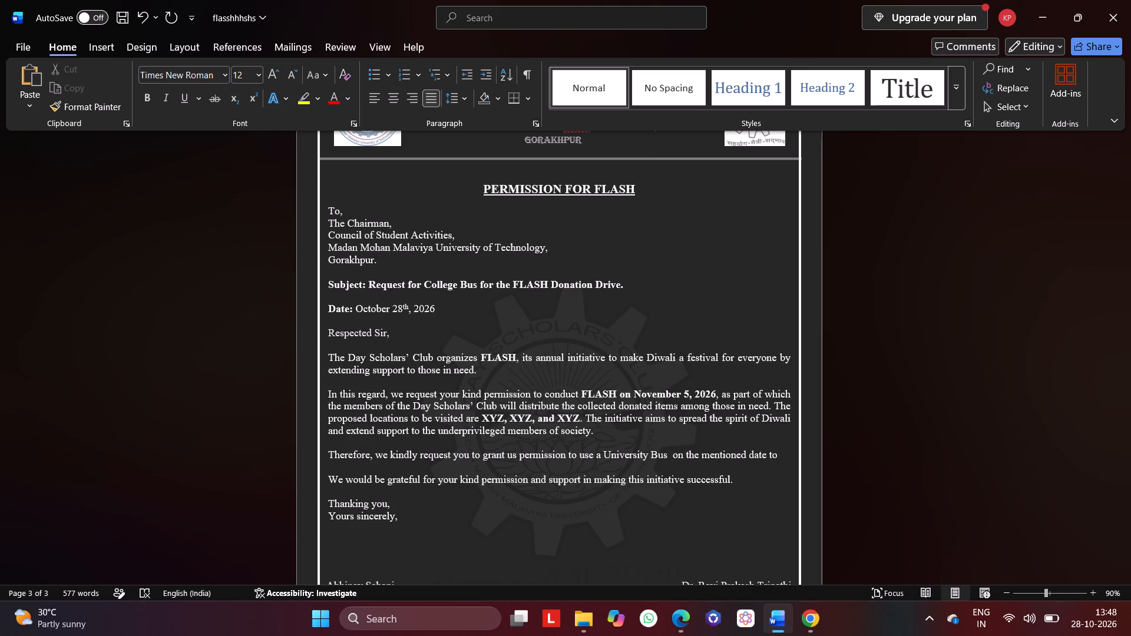
{"action": "type", "text": "visit"}
{"action": "key", "text": "space"}
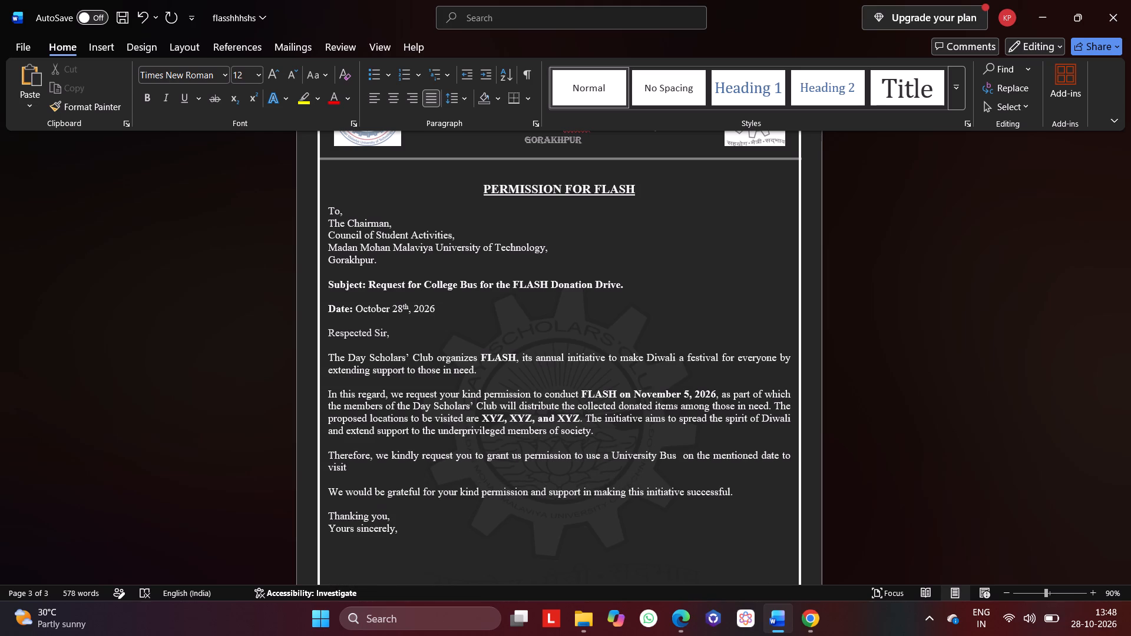
End the sentence with "the following places:" and start a new line after a blank line beneath it.
{"action": "type", "text": "the following"}
{"action": "key", "text": "space"}
{"action": "type", "text": "places"}
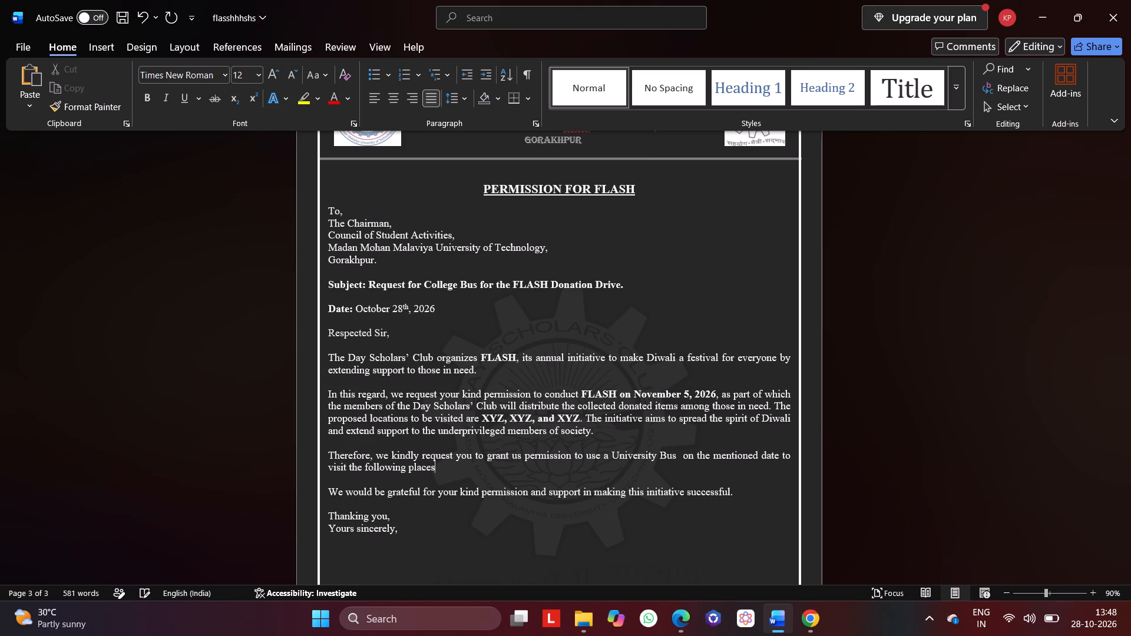
{"action": "key", "text": "semicolon"}
{"action": "key", "text": "BackSpace"}
{"action": "key", "text": "semicolon"}
{"action": "key", "text": "BackSpace"}
{"action": "key", "text": "shift+colon"}
{"action": "key", "text": "Return"}
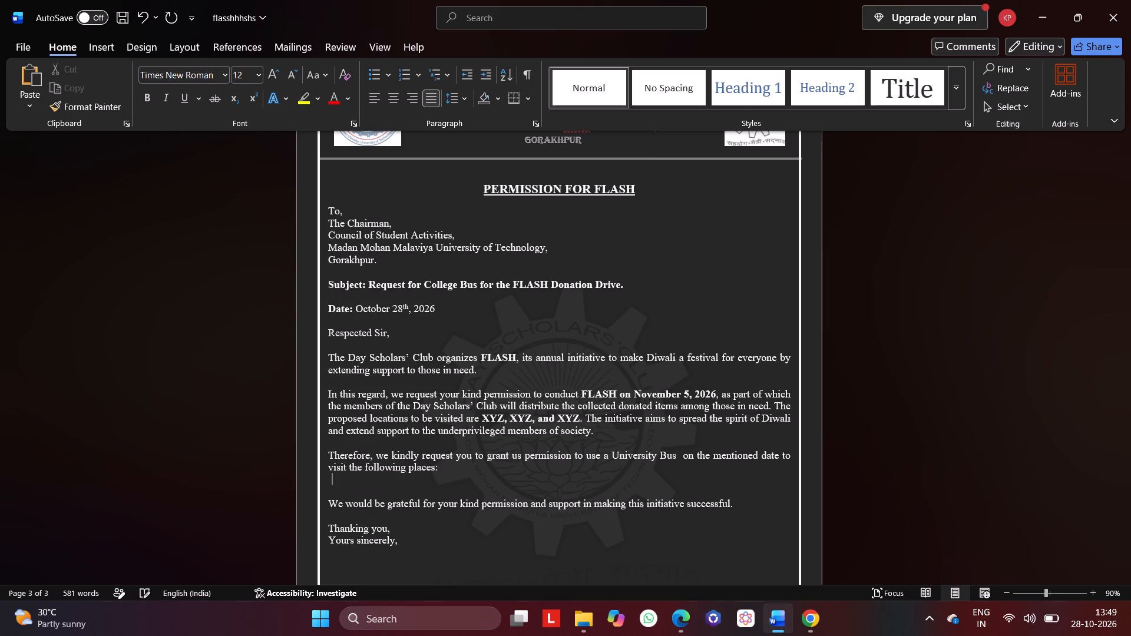
{"action": "key", "text": "Return"}
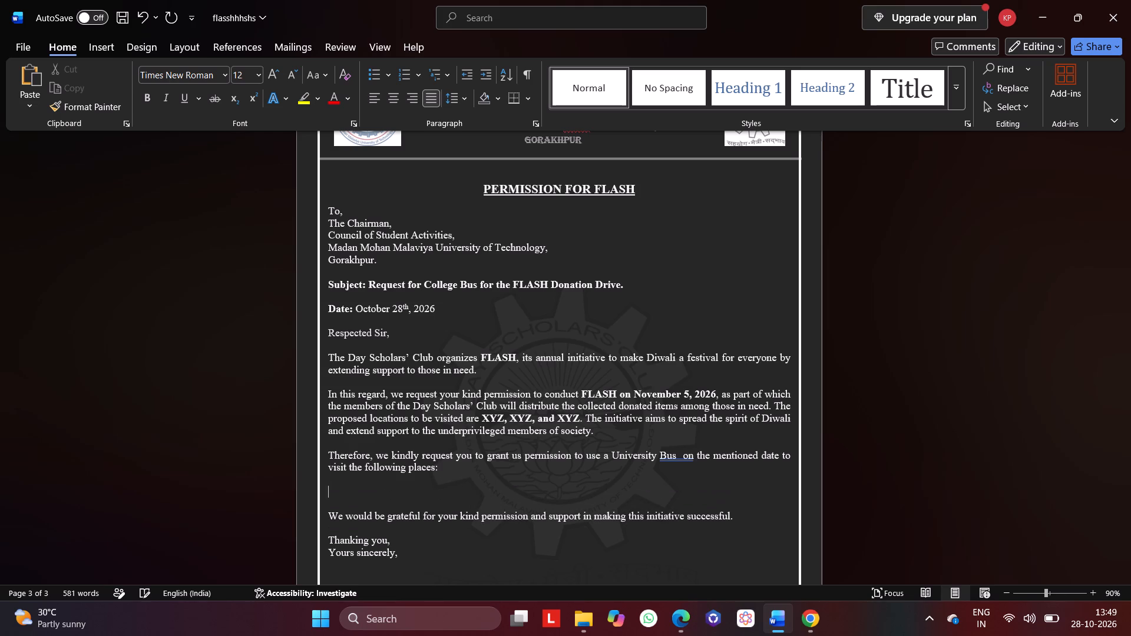
List the placeholder places XYZ, ABC and PQR on separate lines beneath the bus request paragraph.
{"action": "key", "text": "x"}
{"action": "key", "text": "y"}
{"action": "key", "text": "z"}
{"action": "key", "text": "Return"}
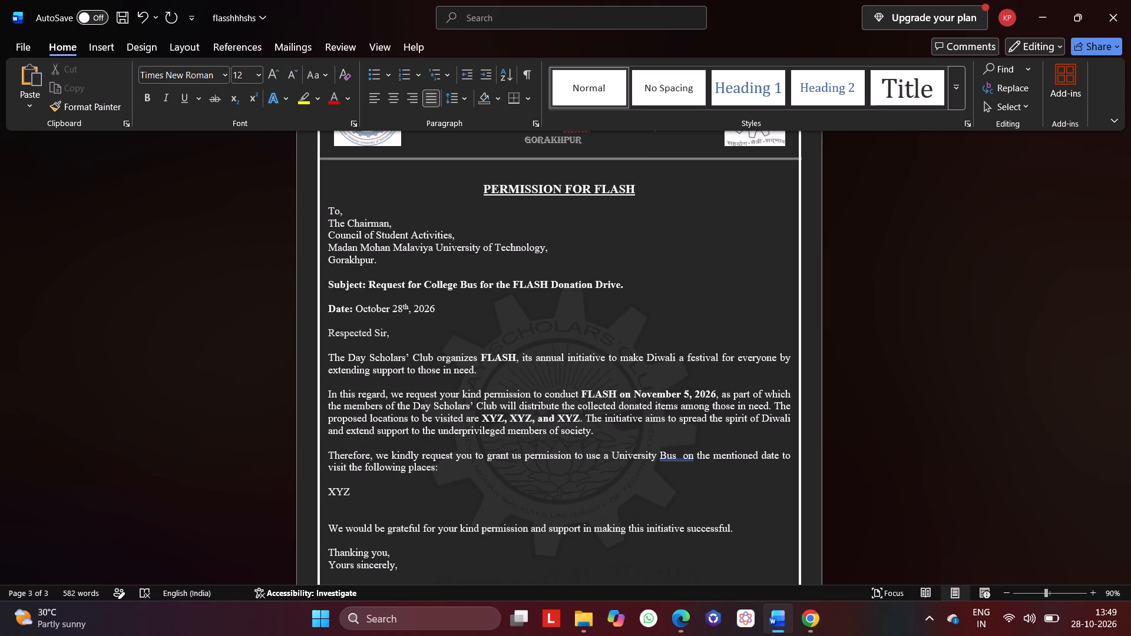
{"action": "type", "text": "ABC"}
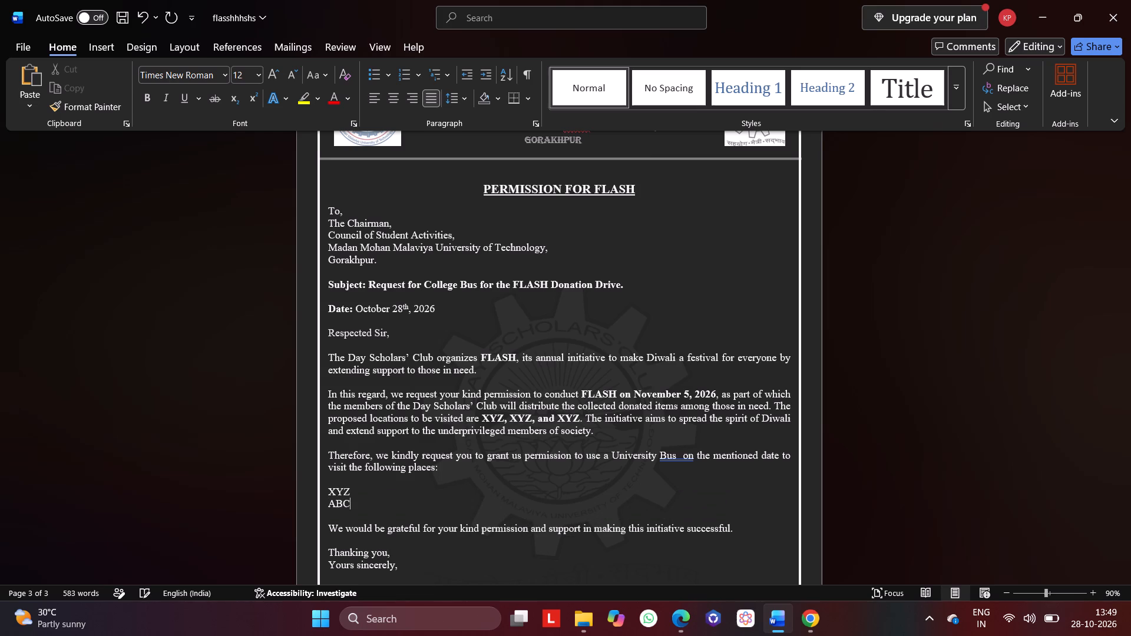
{"action": "key", "text": "Return"}
{"action": "key", "text": "p"}
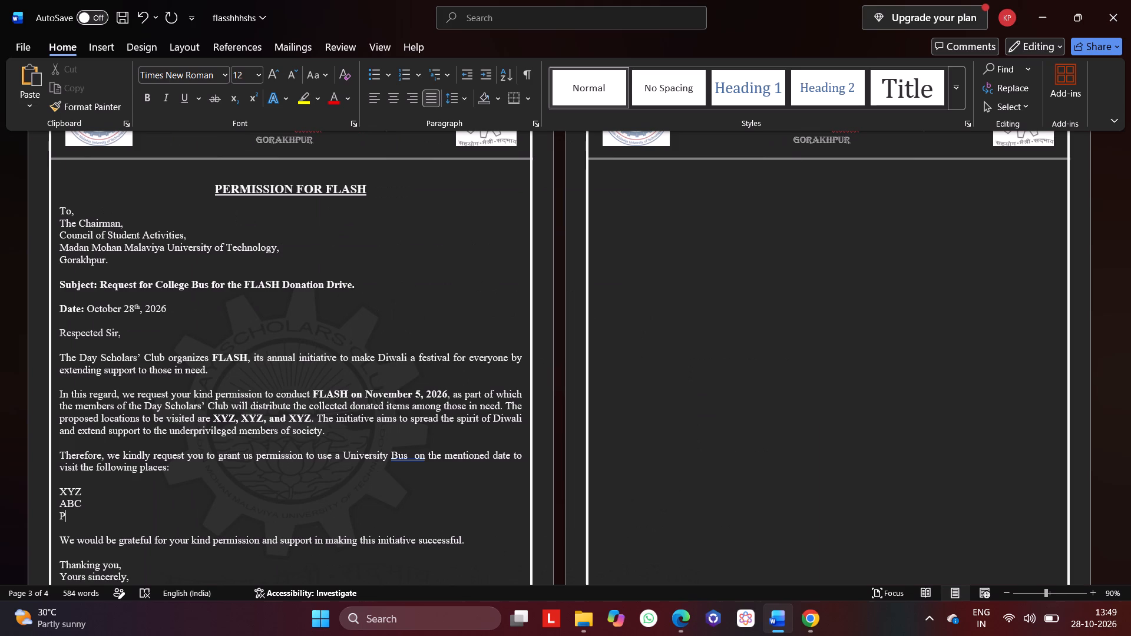
{"action": "type", "text": "QR"}
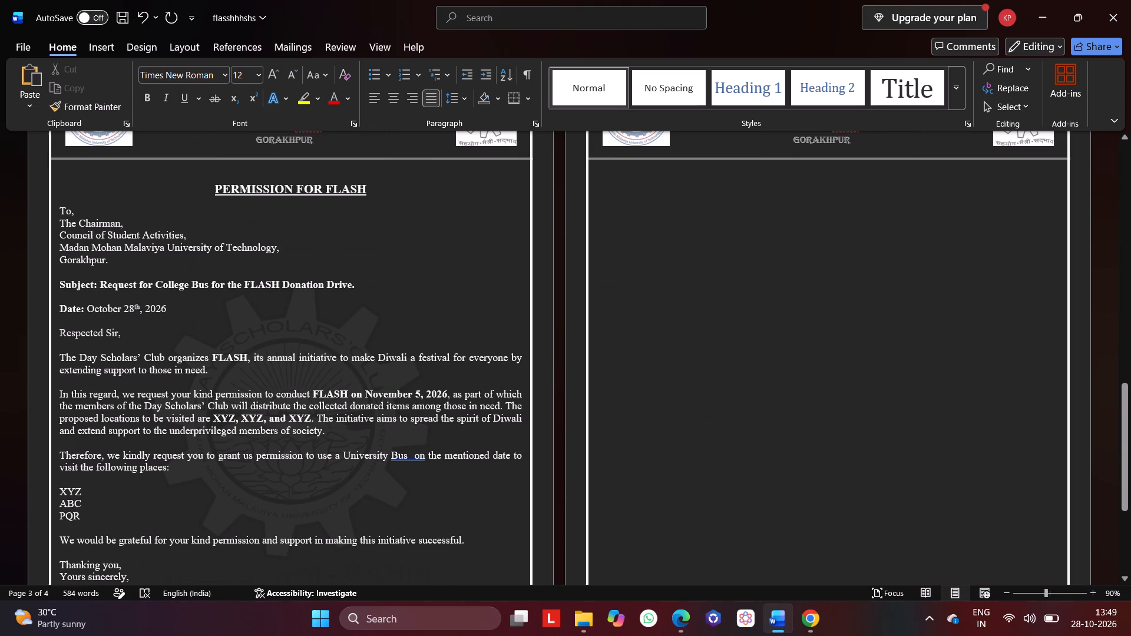
Delete one empty line between "Yours sincerely," and the signature block of the FLASH permission letter.
{"action": "scroll", "coordinate": [484, 504], "scroll_direction": "down", "scroll_amount": 1}
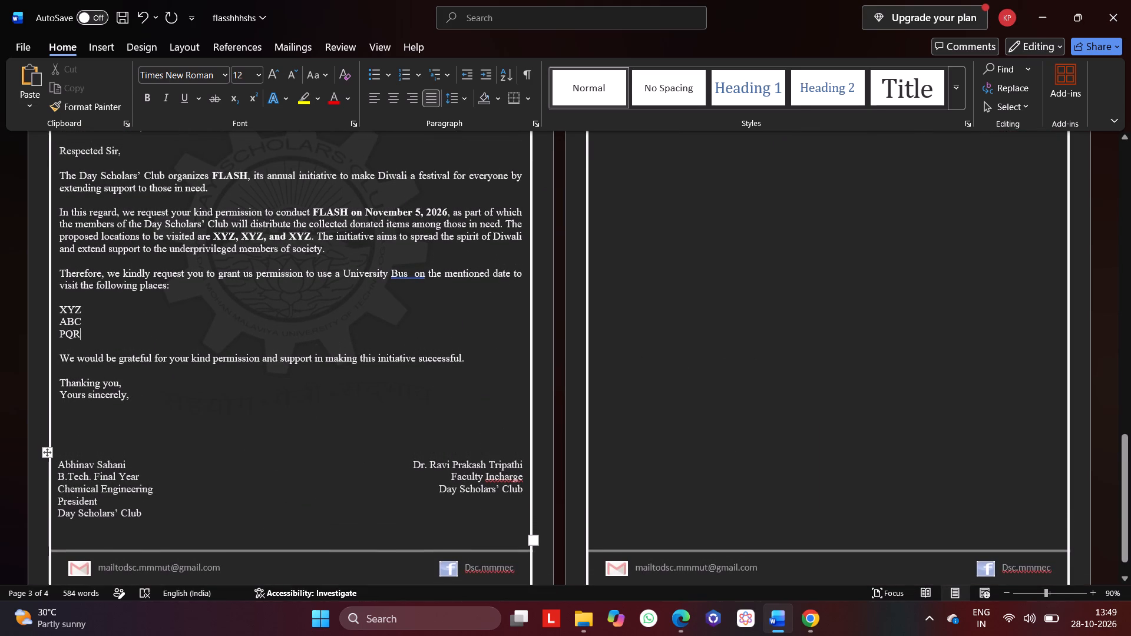
{"action": "left_click", "coordinate": [180, 449]}
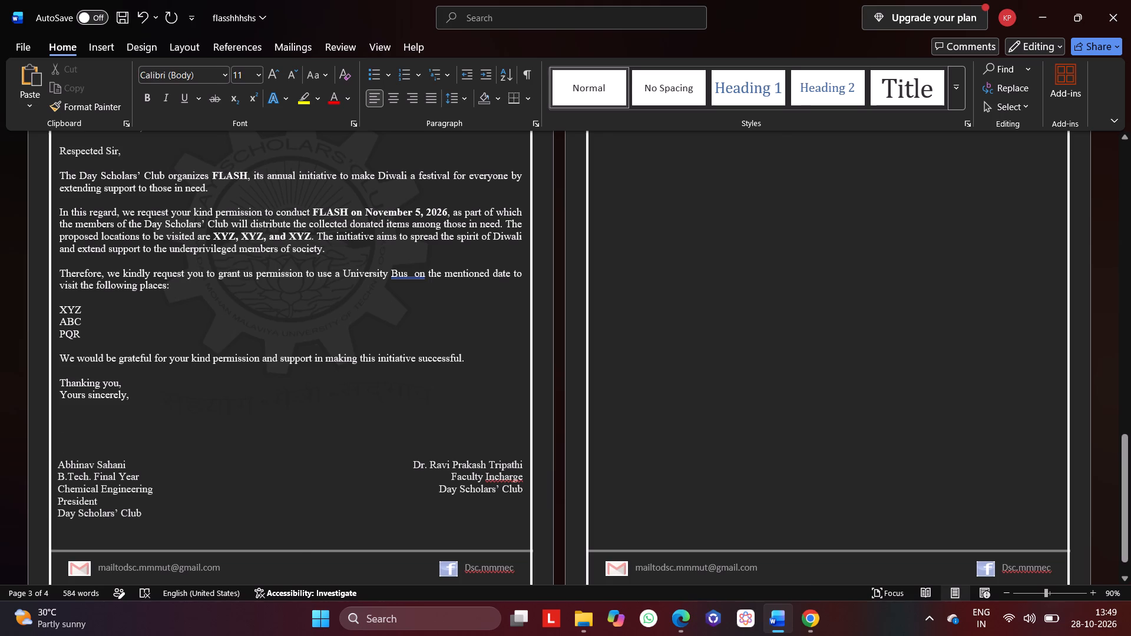
{"action": "key", "text": "BackSpace"}
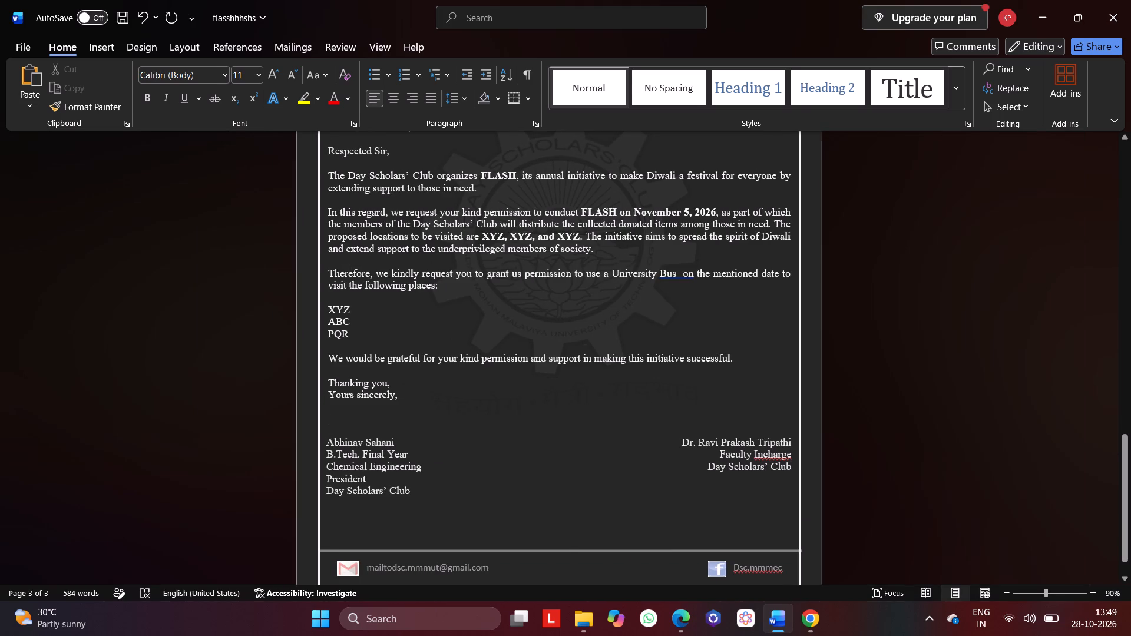
Remove the extra space between "Bus" and "on" in the bus request sentence.
{"action": "scroll", "coordinate": [588, 295], "scroll_direction": "up", "scroll_amount": 1}
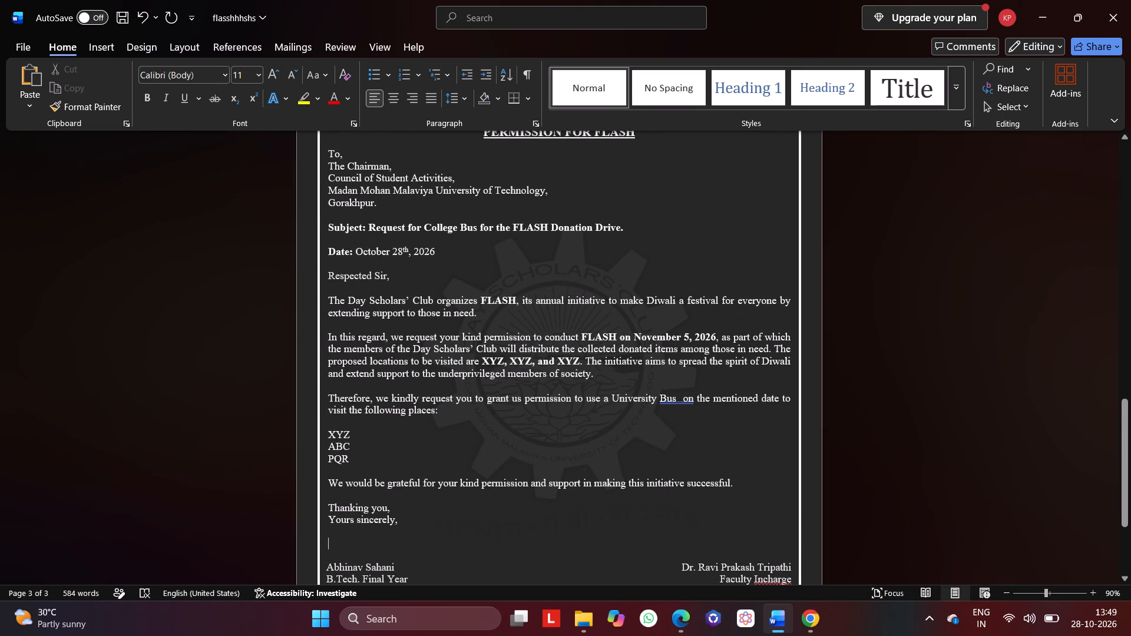
{"action": "left_click", "coordinate": [683, 402]}
{"action": "key", "text": "BackSpace"}
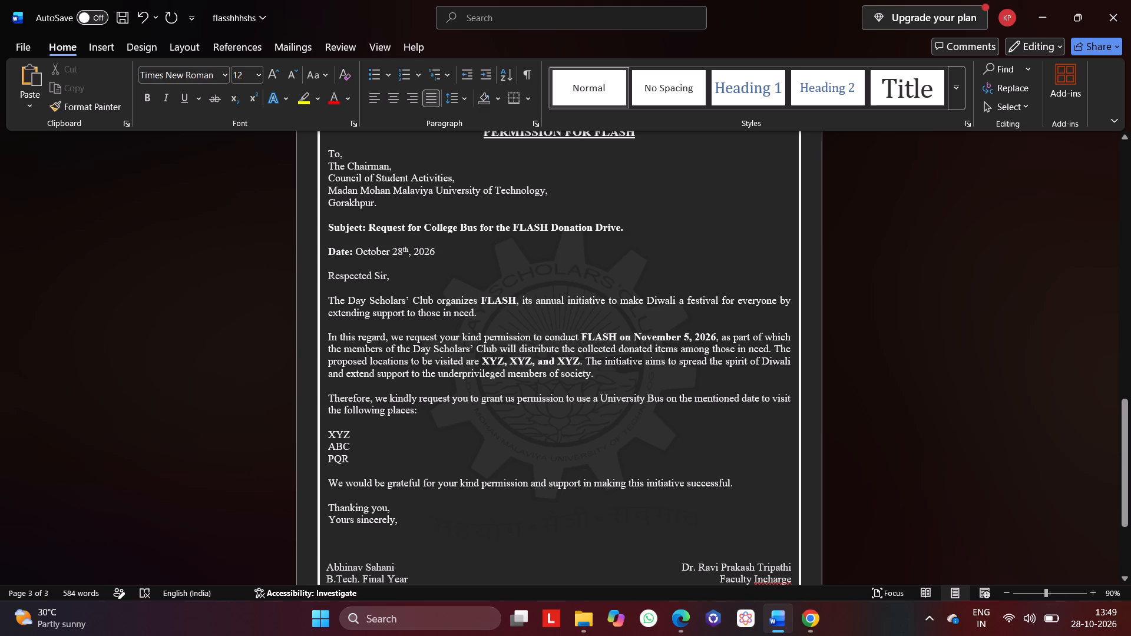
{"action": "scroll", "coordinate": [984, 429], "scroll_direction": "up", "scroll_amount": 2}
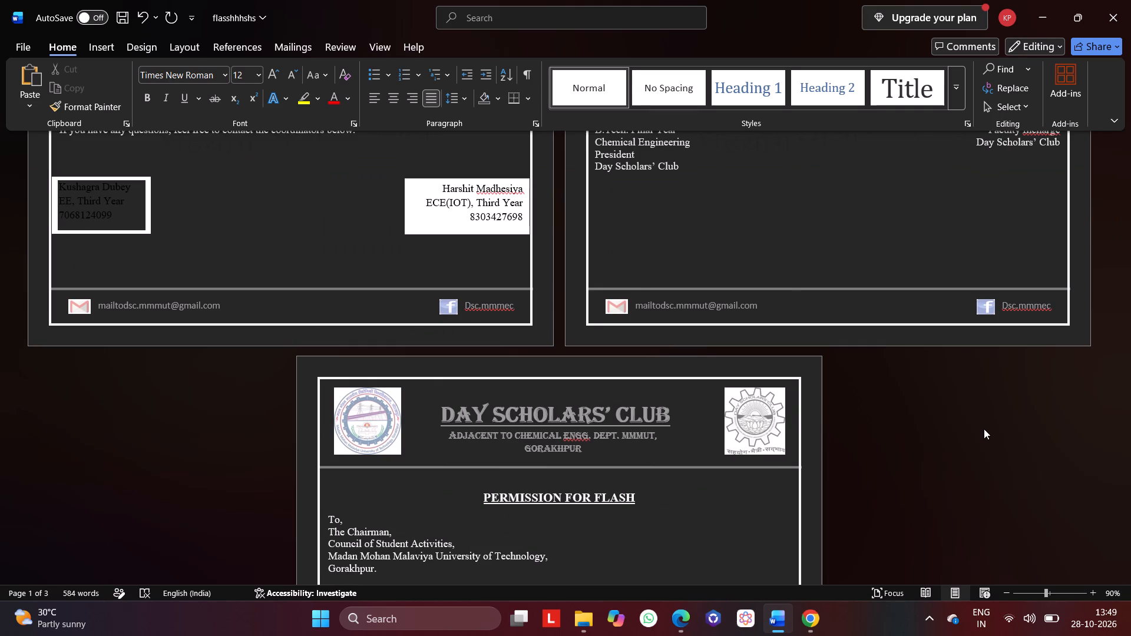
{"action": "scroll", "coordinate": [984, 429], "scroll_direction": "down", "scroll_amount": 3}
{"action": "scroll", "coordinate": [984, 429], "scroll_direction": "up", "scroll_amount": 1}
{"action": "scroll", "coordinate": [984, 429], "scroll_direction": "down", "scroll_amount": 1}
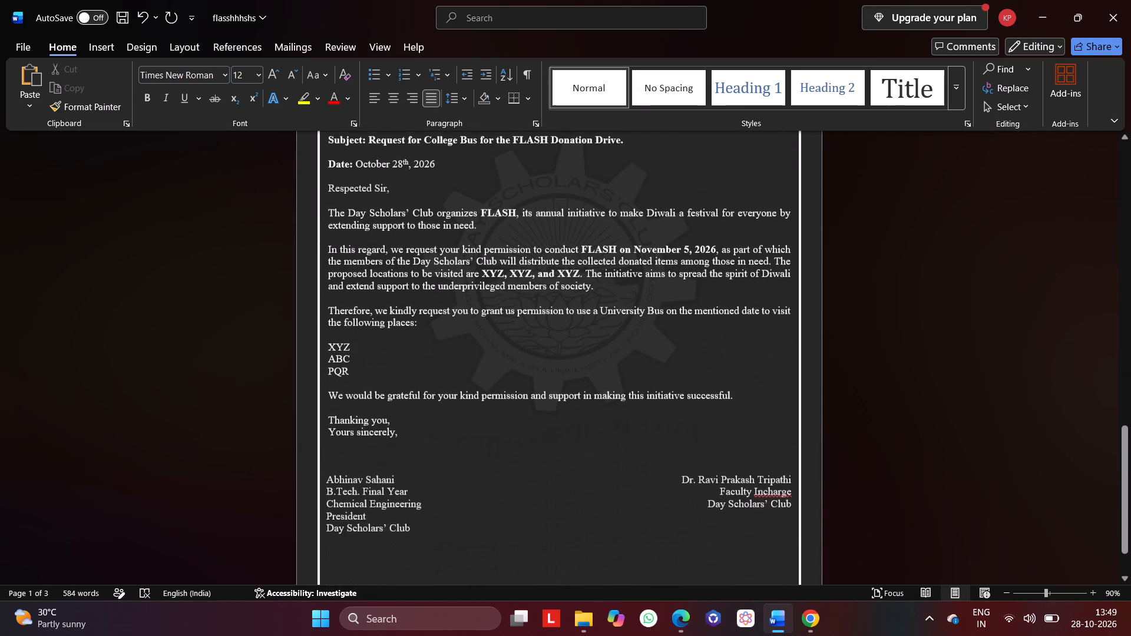
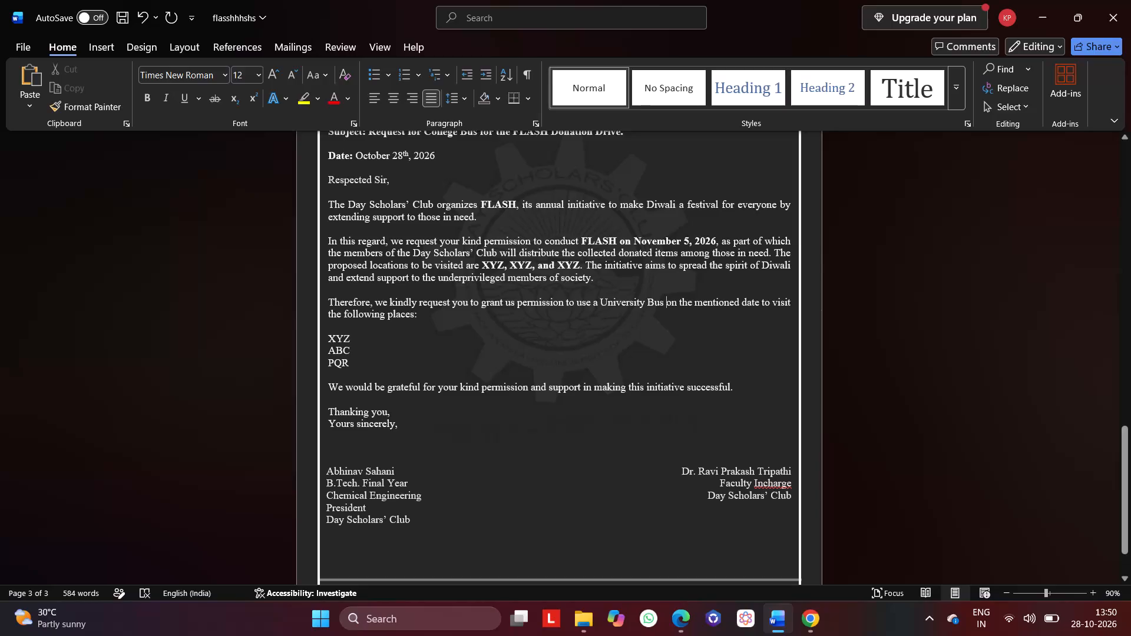
Delete the sentence "The proposed locations to be visited are XYZ, XYZ, and XYZ." from the letter's second body paragraph.
{"action": "scroll", "coordinate": [983, 393], "scroll_direction": "up", "scroll_amount": 1}
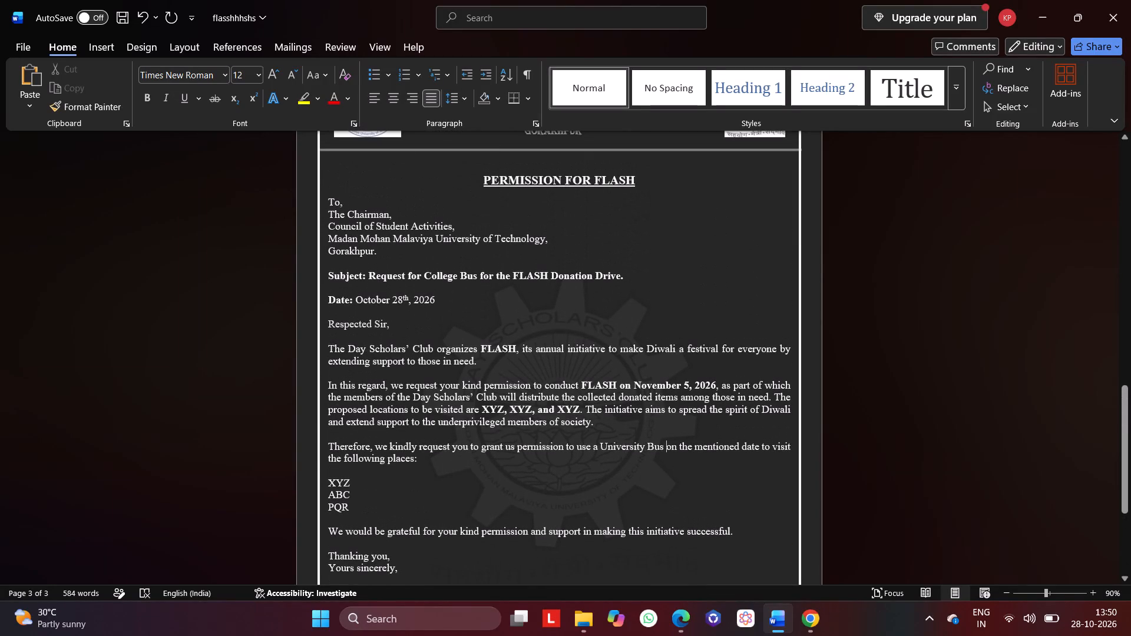
{"action": "scroll", "coordinate": [983, 393], "scroll_direction": "down", "scroll_amount": 2}
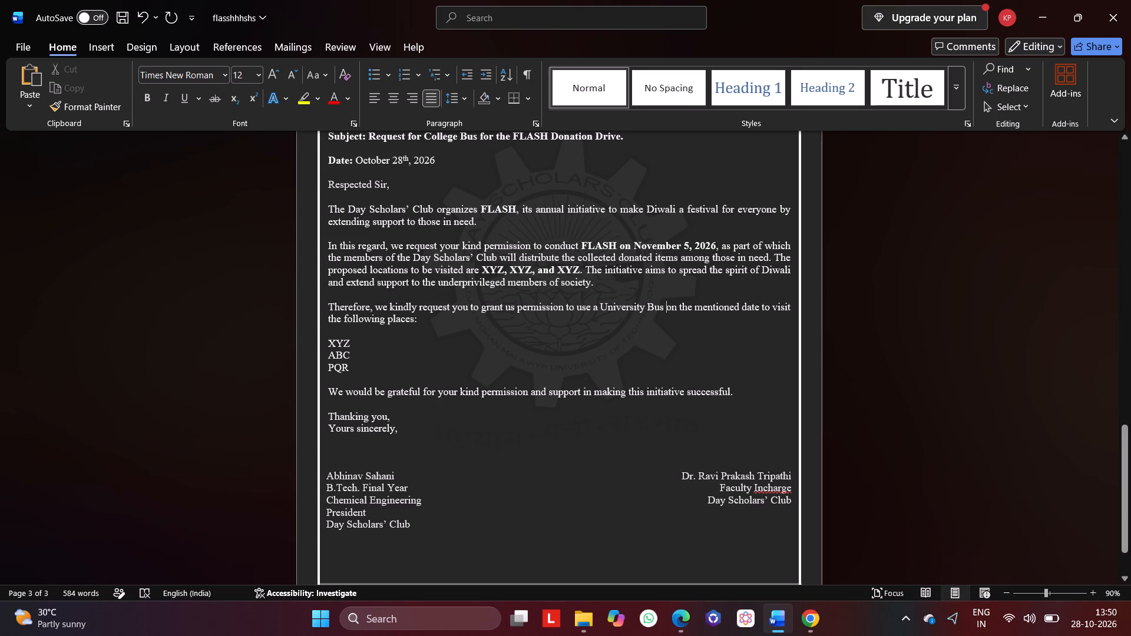
{"action": "scroll", "coordinate": [939, 403], "scroll_direction": "down", "scroll_amount": 1}
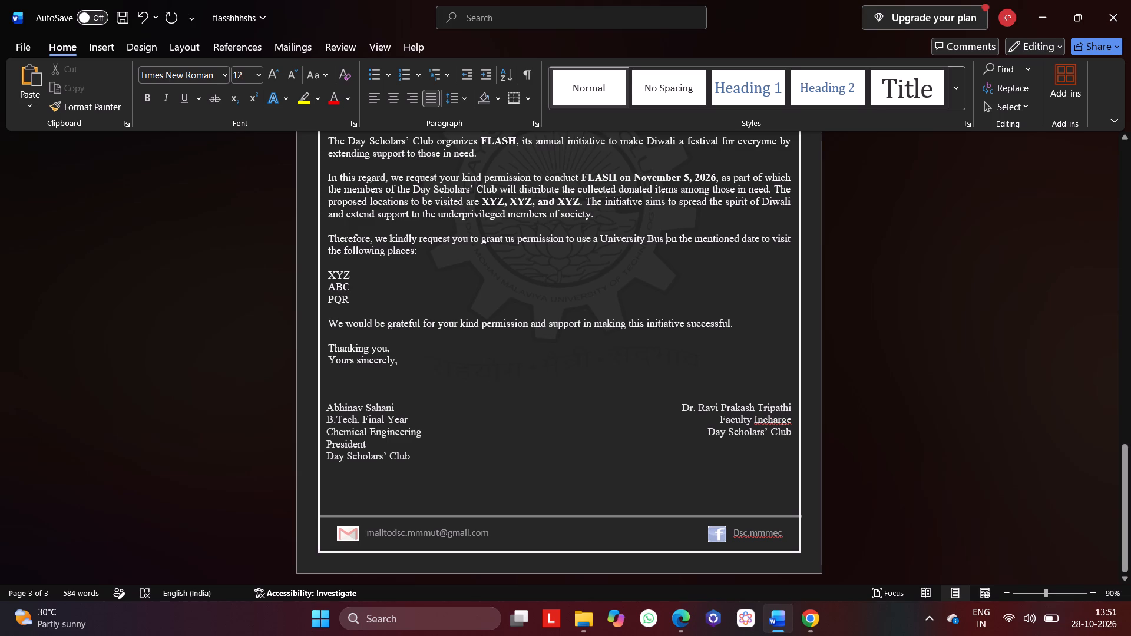
{"action": "scroll", "coordinate": [935, 369], "scroll_direction": "up", "scroll_amount": 1}
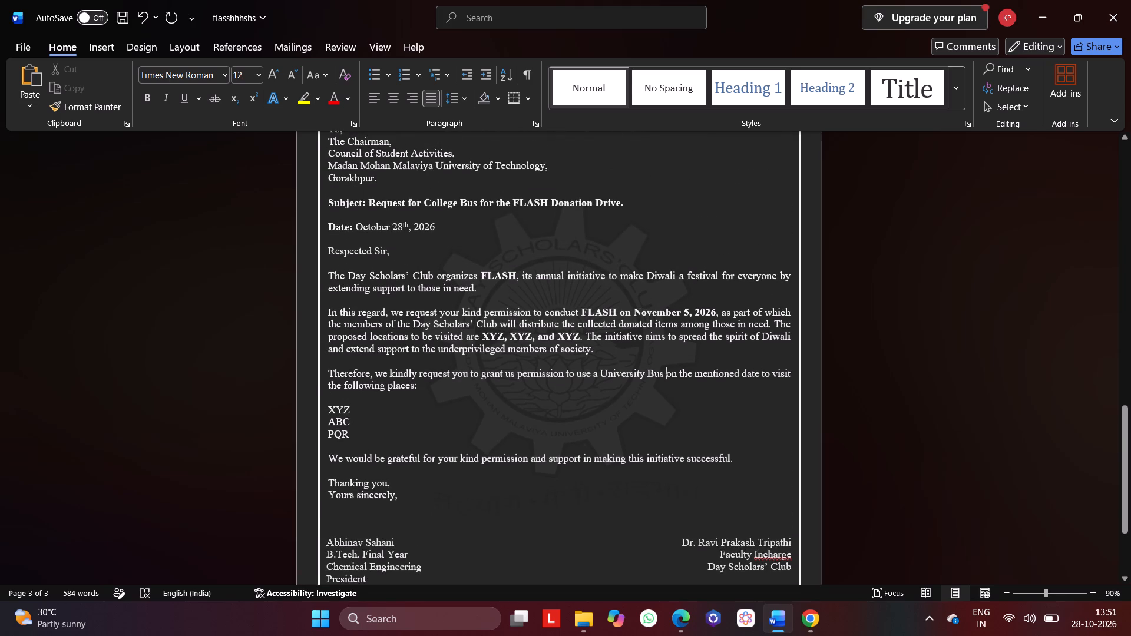
{"action": "scroll", "coordinate": [935, 369], "scroll_direction": "up", "scroll_amount": 1}
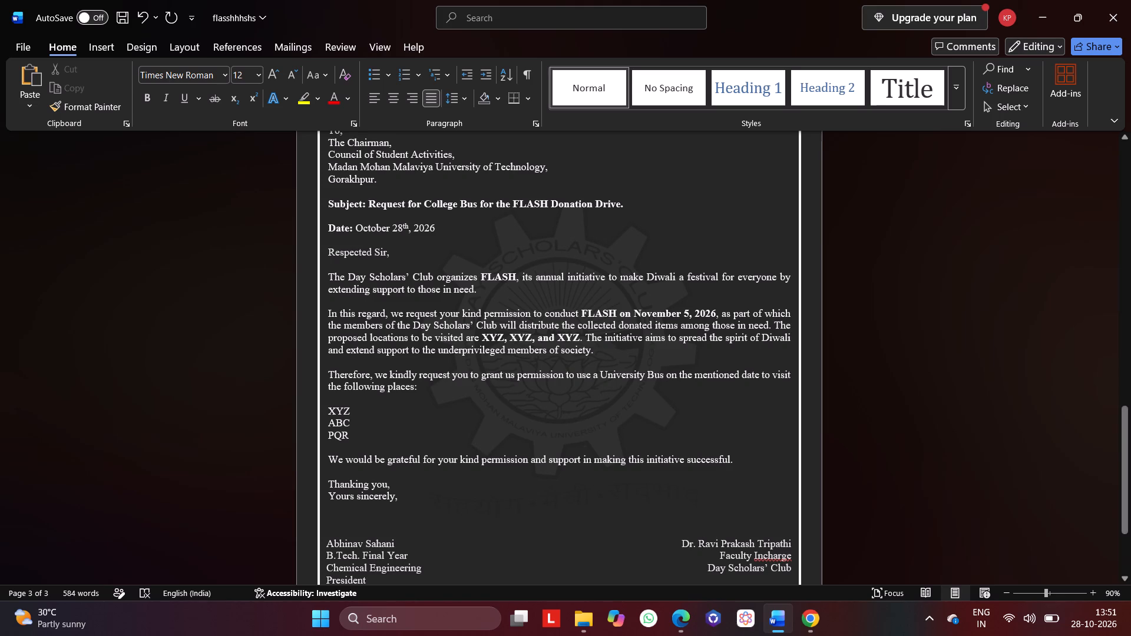
{"action": "scroll", "coordinate": [930, 330], "scroll_direction": "up", "scroll_amount": 1}
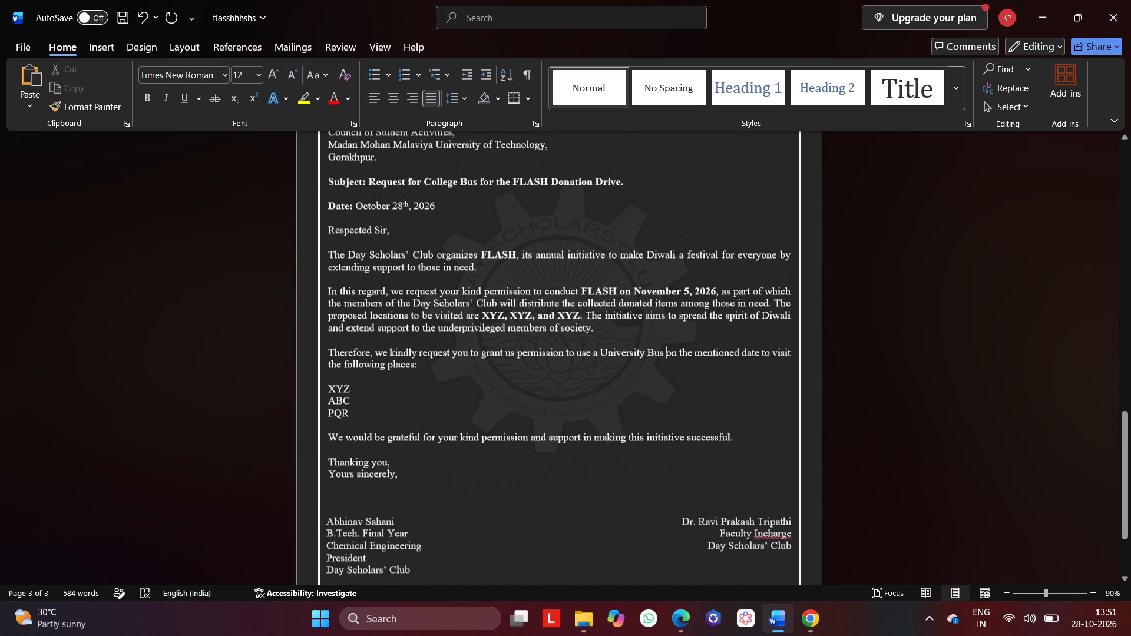
{"action": "scroll", "coordinate": [930, 330], "scroll_direction": "up", "scroll_amount": 1}
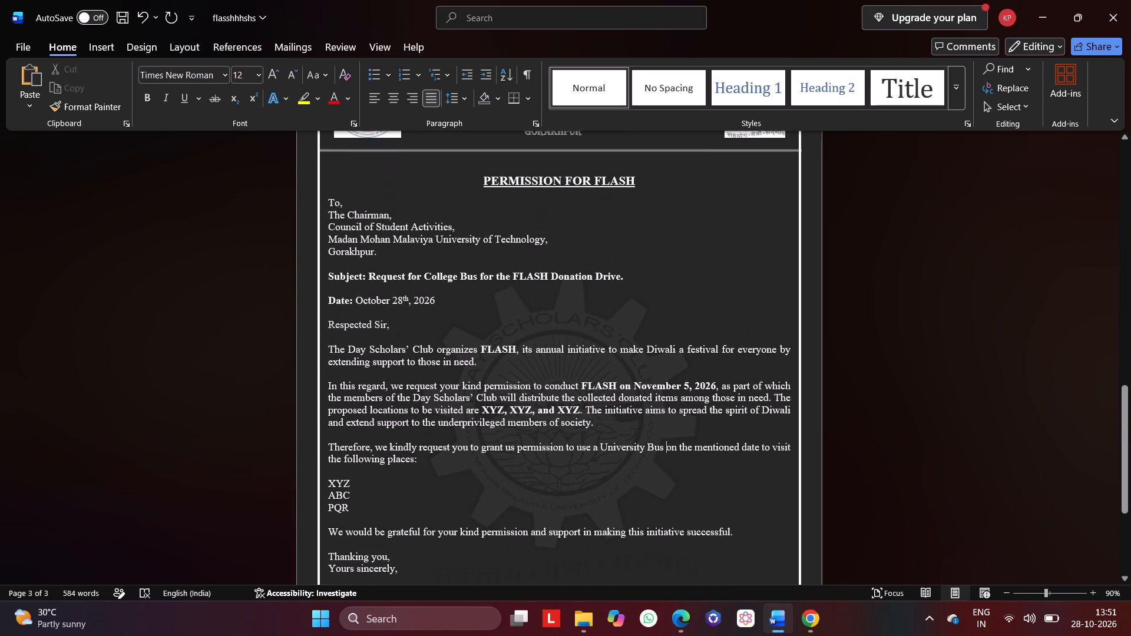
{"action": "left_click", "coordinate": [583, 410]}
{"action": "key", "text": "shift+Left"}
{"action": "key", "text": "shift+Left"}
{"action": "key", "text": "shift+Left"}
{"action": "key", "text": "shift+Left"}
{"action": "key", "text": "shift+Left"}
{"action": "key", "text": "shift+Left"}
{"action": "key", "text": "shift+Left"}
{"action": "key", "text": "shift+Left"}
{"action": "key", "text": "shift+Left"}
{"action": "key", "text": "shift+Left"}
{"action": "key", "text": "shift+Left"}
{"action": "key", "text": "shift+Left"}
{"action": "key", "text": "shift+Left"}
{"action": "key", "text": "shift+Left"}
{"action": "key", "text": "shift+Left"}
{"action": "key", "text": "shift+Left"}
{"action": "key", "text": "shift+Left"}
{"action": "key", "text": "shift+Left"}
{"action": "key", "text": "shift+Left"}
{"action": "key", "text": "shift+Left"}
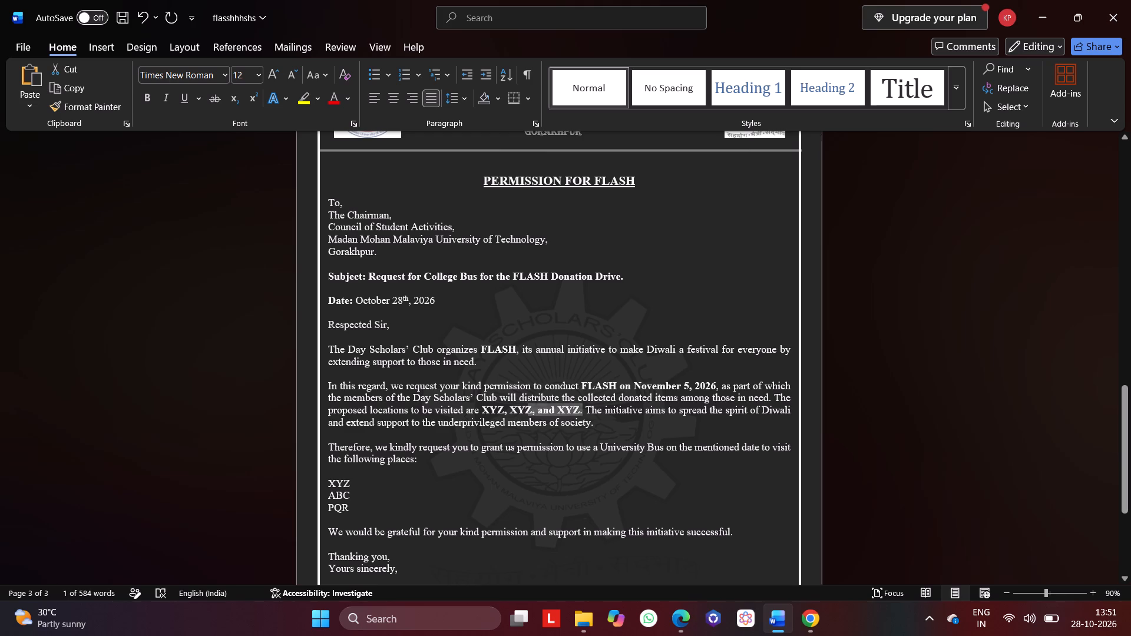
{"action": "key", "text": "shift+Left"}
{"action": "key", "text": "shift+Left"}
{"action": "key", "text": "shift+Left"}
{"action": "key", "text": "shift+Left"}
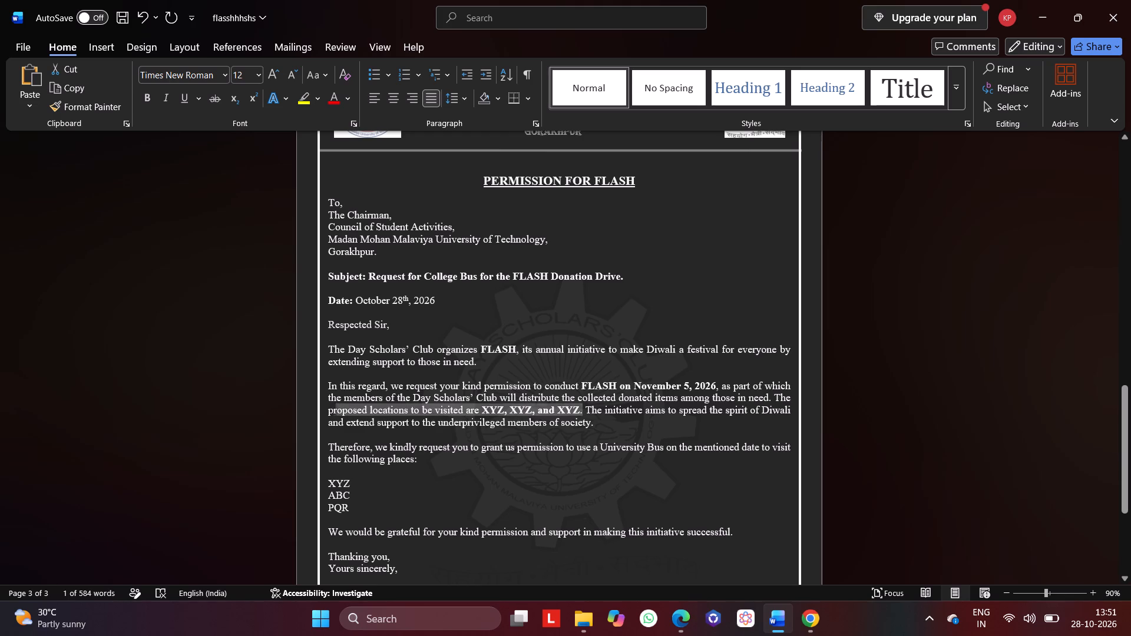
{"action": "key", "text": "shift+Left"}
{"action": "key", "text": "shift+Left"}
{"action": "key", "text": "shift+Left"}
{"action": "key", "text": "shift+Left"}
{"action": "key", "text": "shift+Left"}
{"action": "key", "text": "shift+Left"}
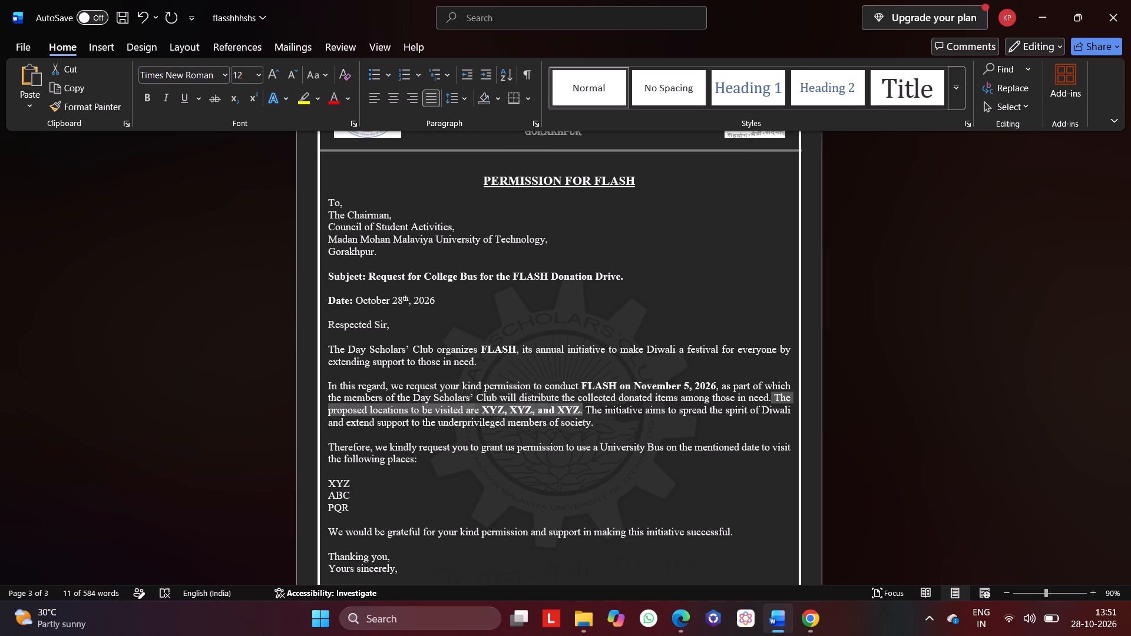
{"action": "key", "text": "BackSpace"}
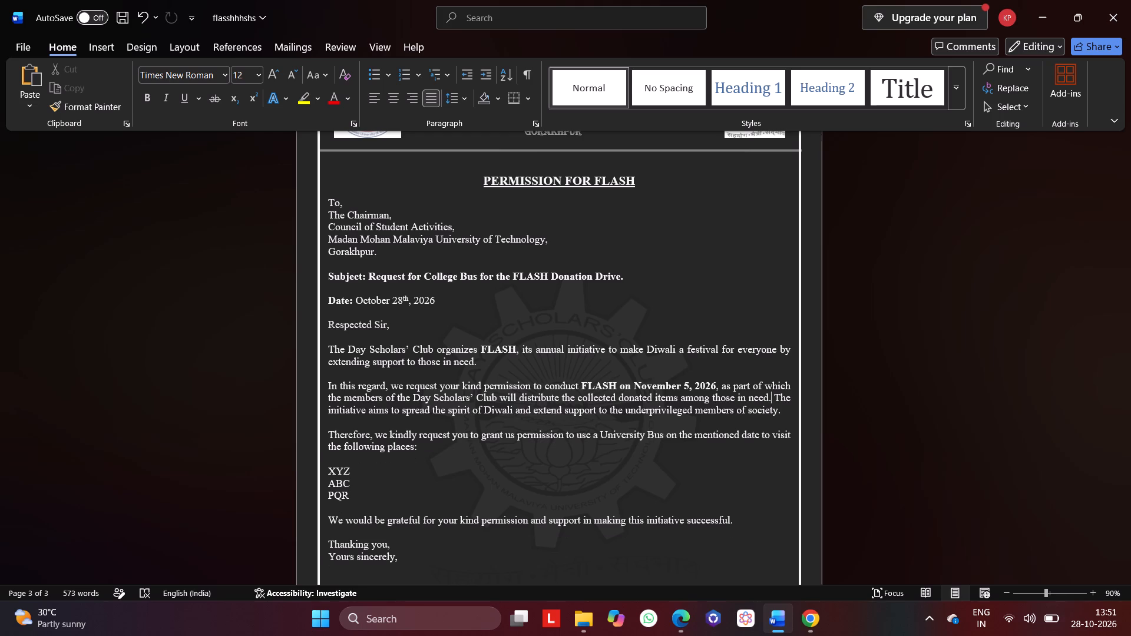
Place the text cursor at the end of the XYZ line in the list of places to visit.
{"action": "scroll", "coordinate": [657, 522], "scroll_direction": "down", "scroll_amount": 1}
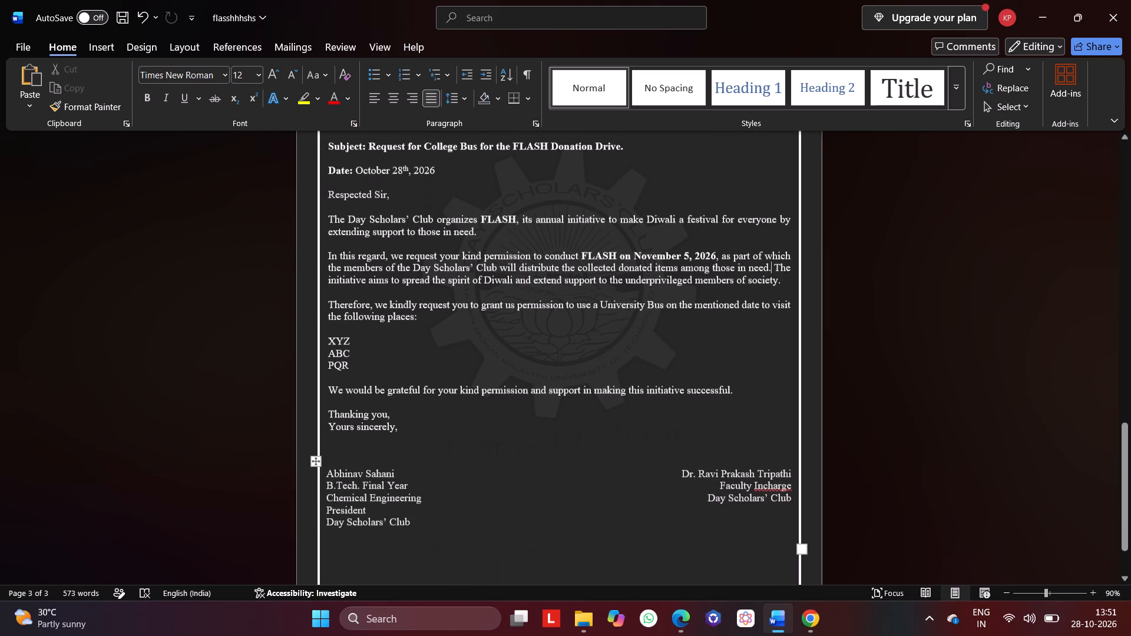
{"action": "scroll", "coordinate": [657, 522], "scroll_direction": "down", "scroll_amount": 1}
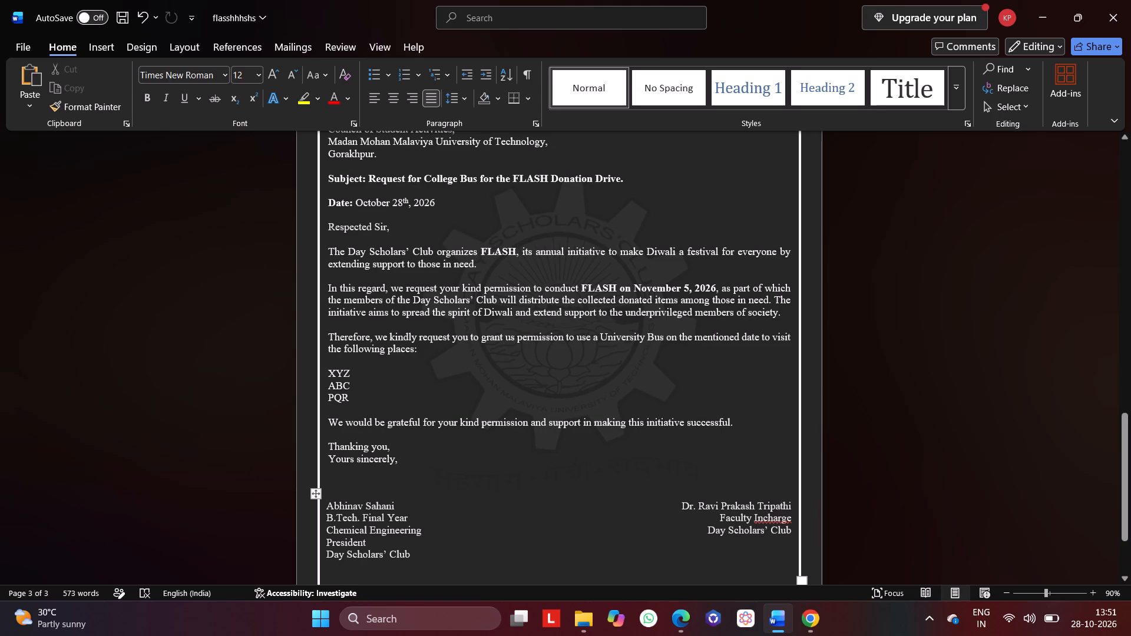
{"action": "left_click", "coordinate": [368, 375]}
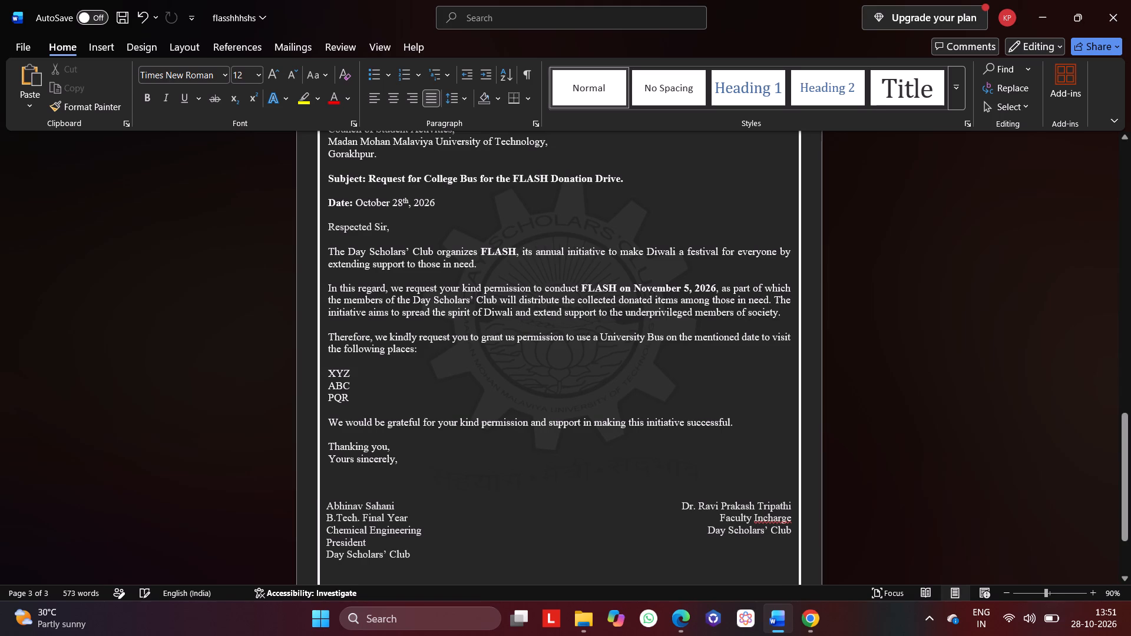
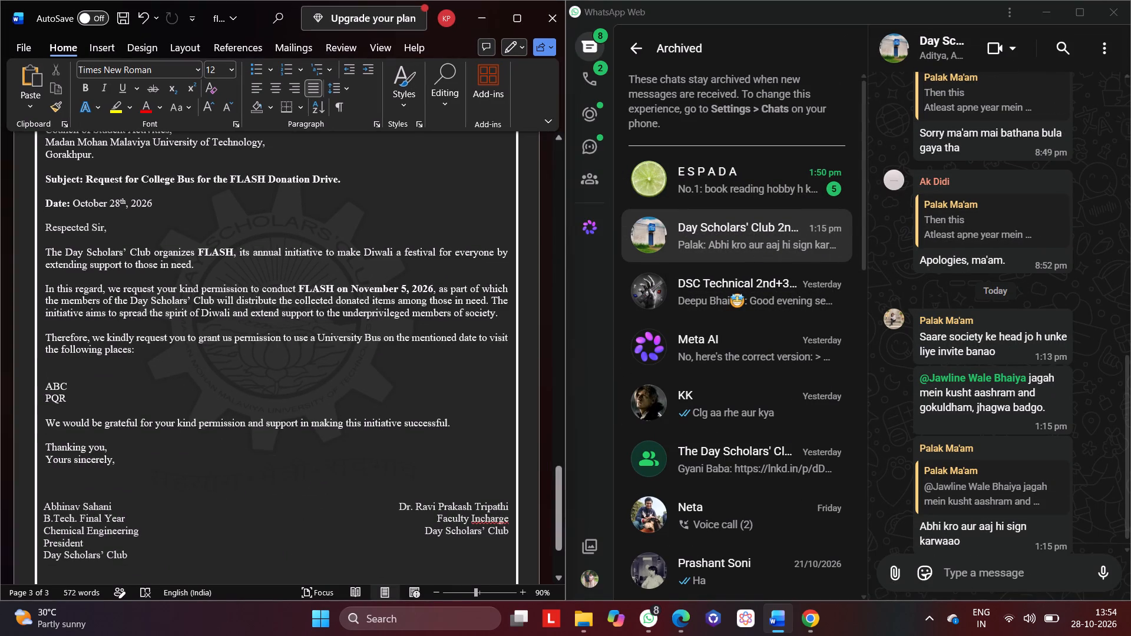
Begin the first place name with "Kush" on the empty line above ABC in the list of places to visit.
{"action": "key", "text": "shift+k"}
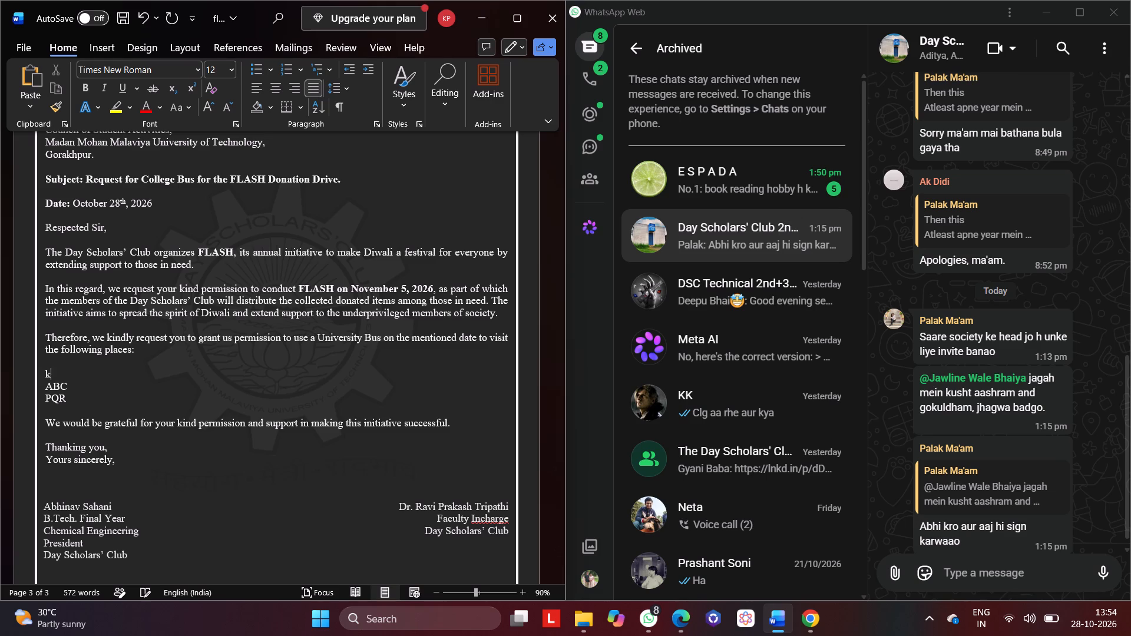
{"action": "key", "text": "BackSpace"}
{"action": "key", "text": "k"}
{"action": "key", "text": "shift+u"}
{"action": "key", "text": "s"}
Complete the first entry in the letter's list of places to visit as "Kusht Aashram".
{"action": "key", "text": "BackSpace"}
{"action": "key", "text": "shift+h"}
{"action": "key", "text": "shift+BackSpace"}
{"action": "key", "text": "shift+s"}
{"action": "key", "text": "shift+h"}
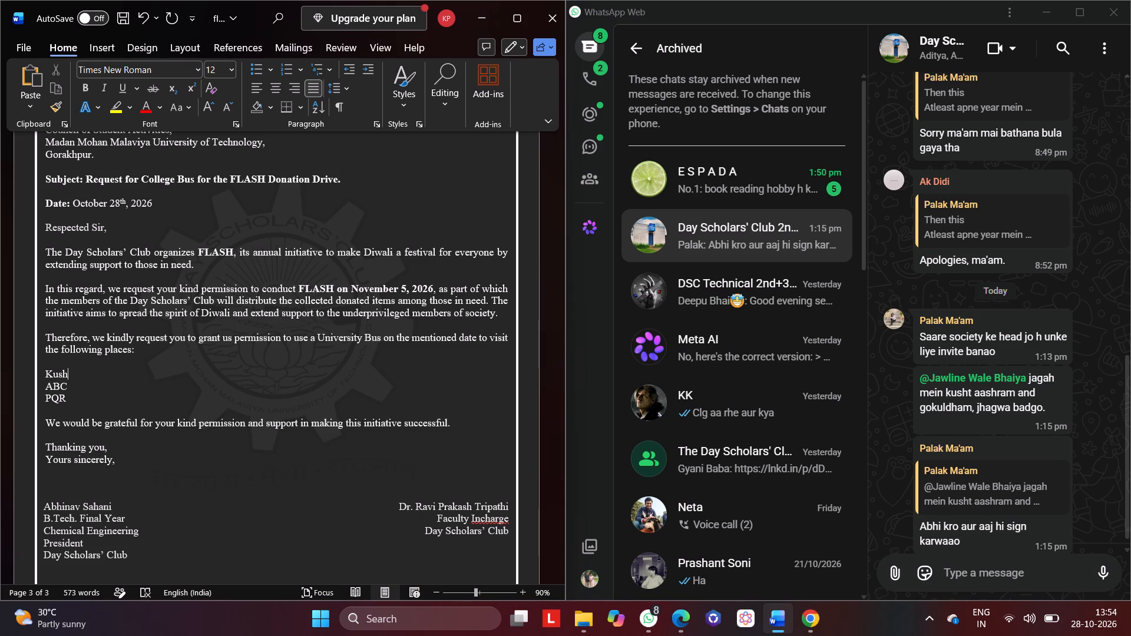
{"action": "key", "text": "shift+t"}
{"action": "key", "text": "shift+space"}
{"action": "key", "text": "a"}
{"action": "key", "text": "shift+a"}
{"action": "key", "text": "shift+s"}
{"action": "key", "text": "shift+h"}
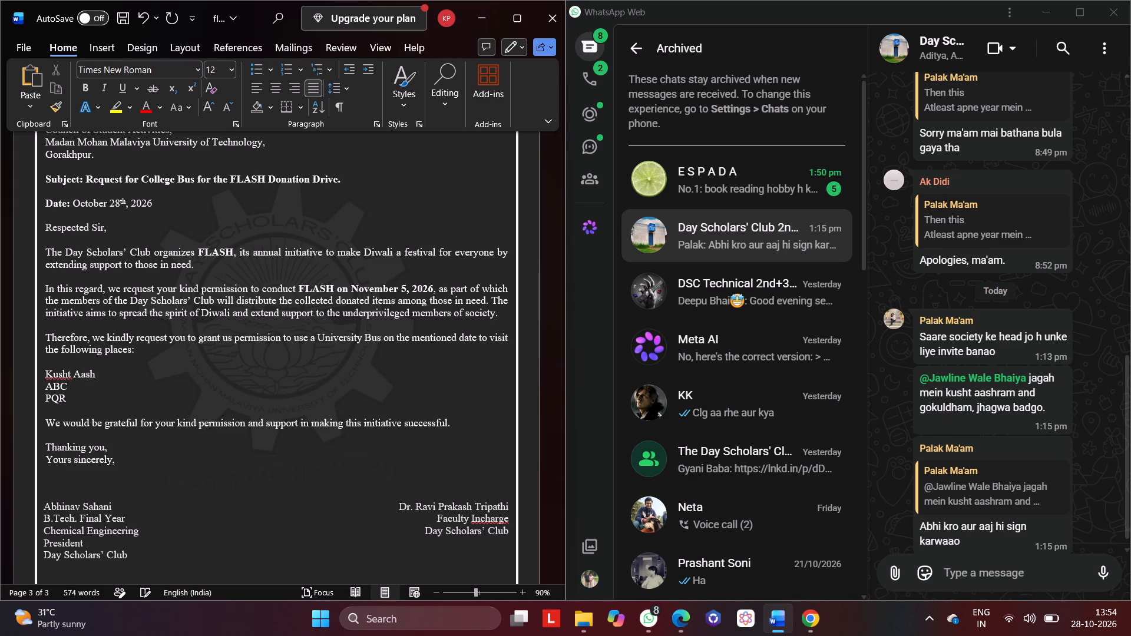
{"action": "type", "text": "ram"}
Replace the second entry, ABC, in the letter's list of places to visit with "Gokuldam".
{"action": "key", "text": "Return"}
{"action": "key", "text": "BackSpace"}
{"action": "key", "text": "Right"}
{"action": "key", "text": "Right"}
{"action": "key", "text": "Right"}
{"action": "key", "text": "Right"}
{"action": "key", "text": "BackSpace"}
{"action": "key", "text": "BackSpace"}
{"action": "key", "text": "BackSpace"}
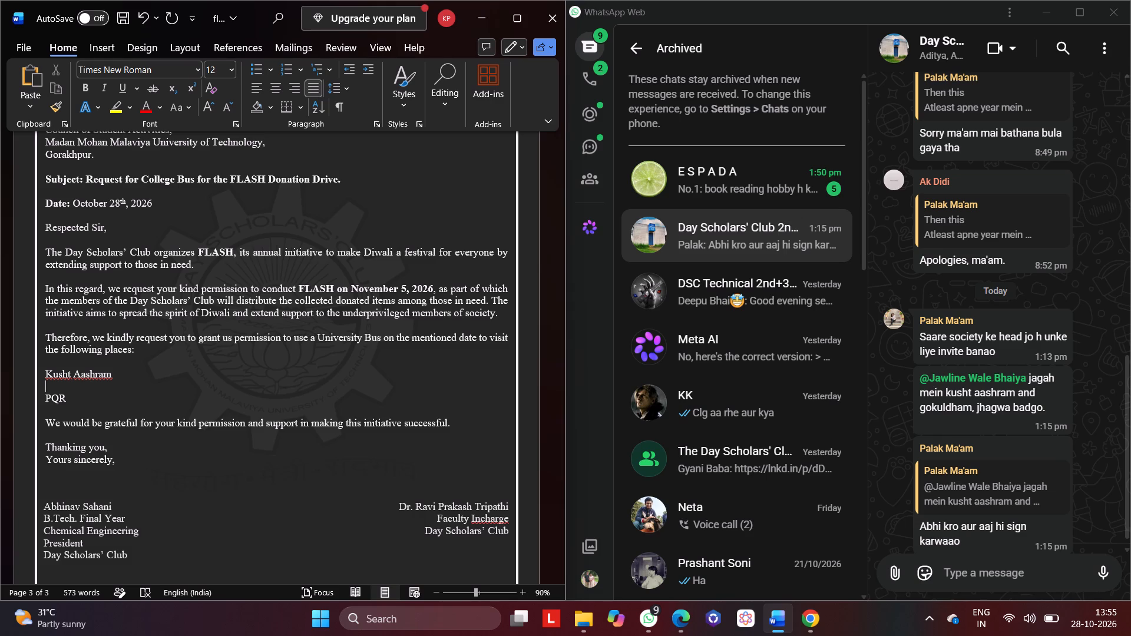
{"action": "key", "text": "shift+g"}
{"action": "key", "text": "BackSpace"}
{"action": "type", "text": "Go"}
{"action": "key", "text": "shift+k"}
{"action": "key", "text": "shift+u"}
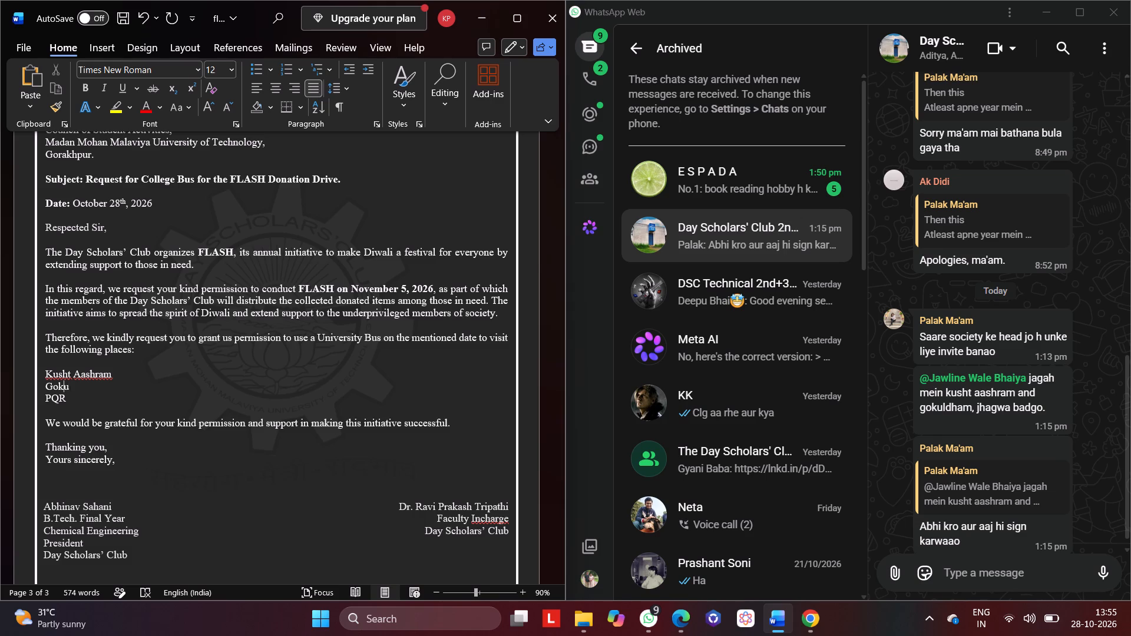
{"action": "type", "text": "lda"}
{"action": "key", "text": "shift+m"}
Replace the third entry, PQR, in the letter's list of places to visit with "Jhagwa Badgo".
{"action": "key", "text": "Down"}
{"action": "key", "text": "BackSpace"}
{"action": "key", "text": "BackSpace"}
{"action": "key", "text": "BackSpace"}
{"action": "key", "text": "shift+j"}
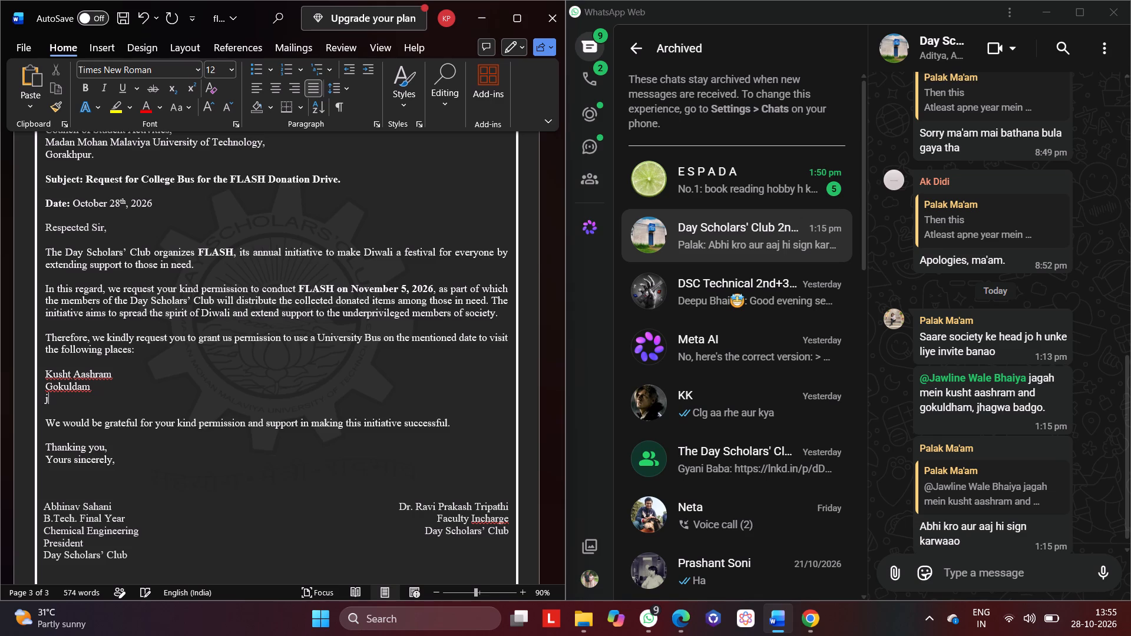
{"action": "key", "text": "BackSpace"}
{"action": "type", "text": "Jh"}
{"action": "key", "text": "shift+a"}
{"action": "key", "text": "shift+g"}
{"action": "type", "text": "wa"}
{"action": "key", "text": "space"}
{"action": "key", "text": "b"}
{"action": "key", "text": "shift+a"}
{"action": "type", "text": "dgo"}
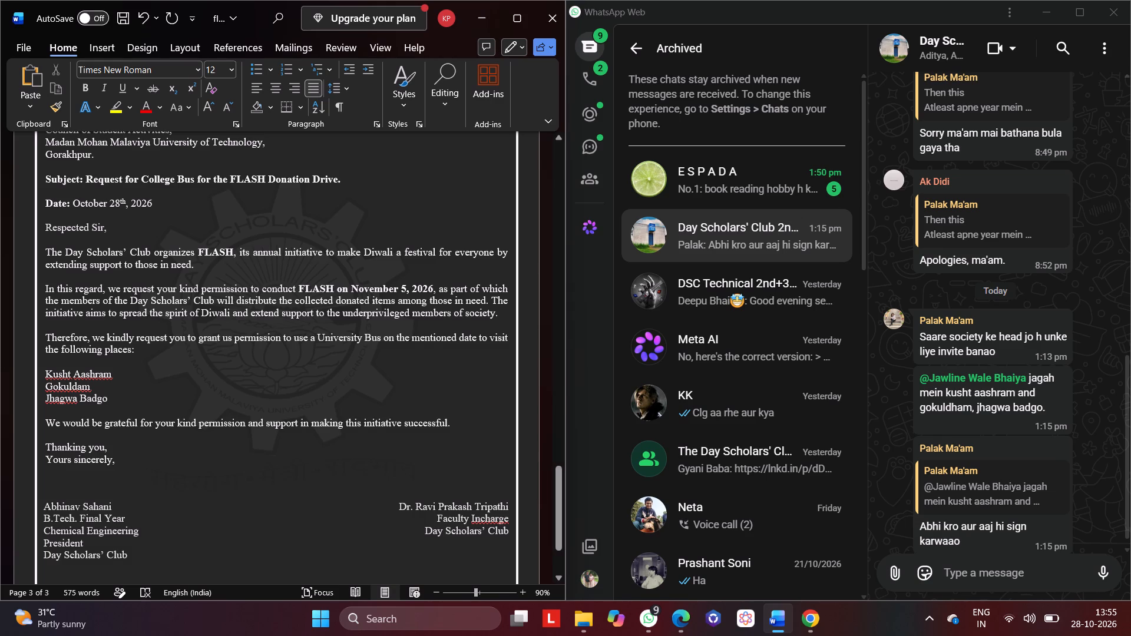
Copy the three place names, Kusht Aashram, Gokuldam and Jhagwa Badgo, from the bus request letter.
{"action": "left_click_drag", "start_coordinate": [111, 401], "coordinate": [44, 373]}
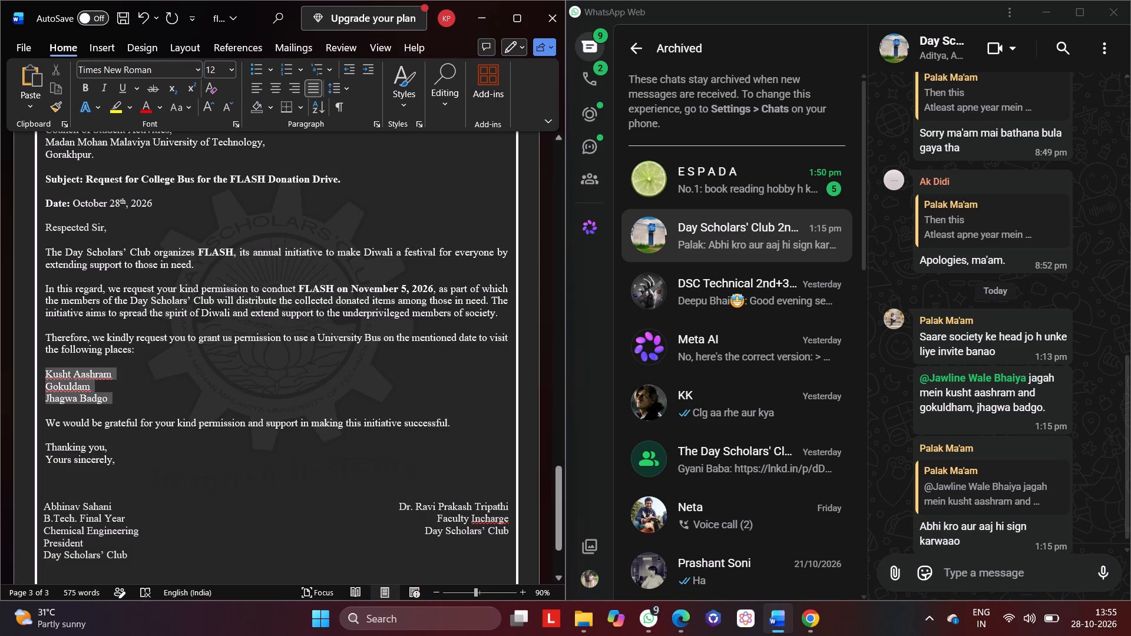
{"action": "left_click_drag", "start_coordinate": [44, 373], "coordinate": [47, 376]}
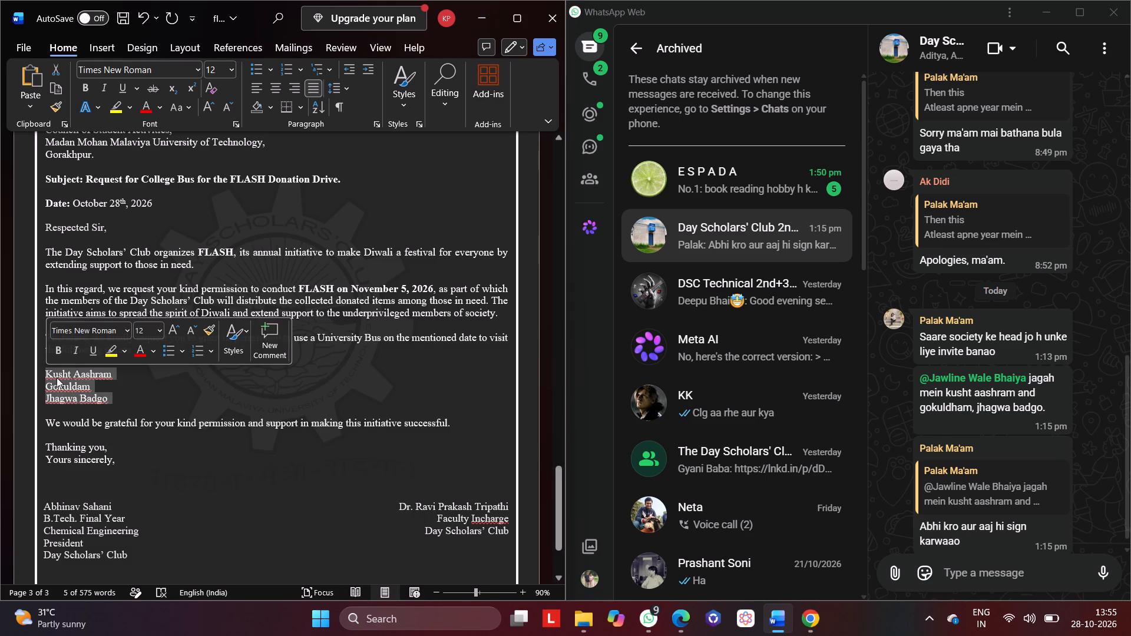
{"action": "key", "text": "ctrl+c"}
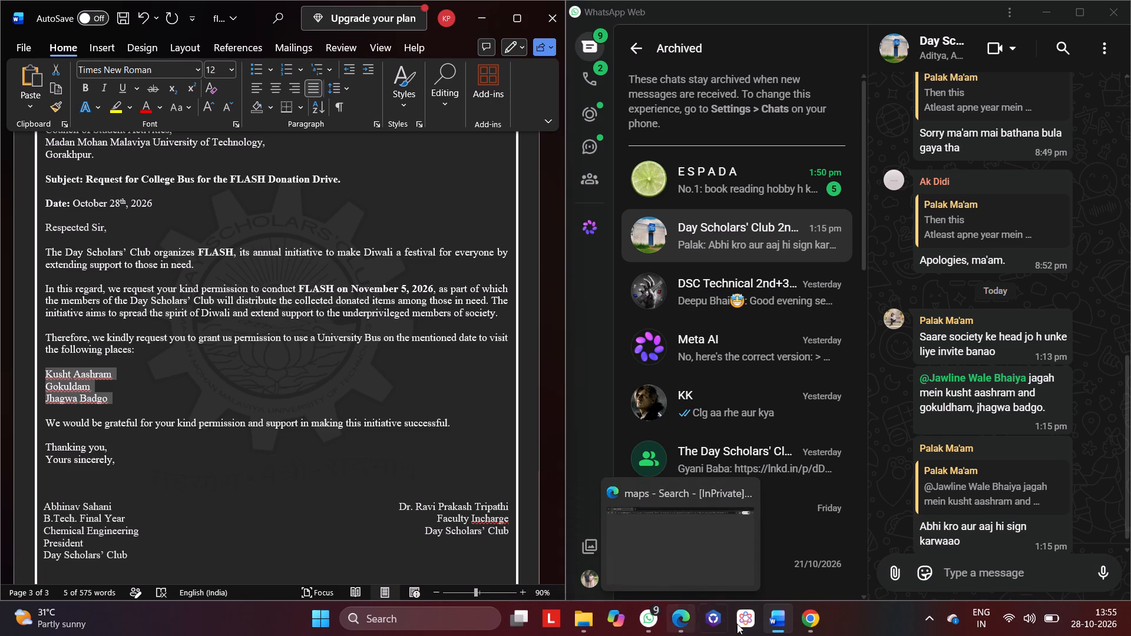
Switch to the Edge InPrivate window with the maps search and open a new tab.
{"action": "left_click", "coordinate": [809, 631]}
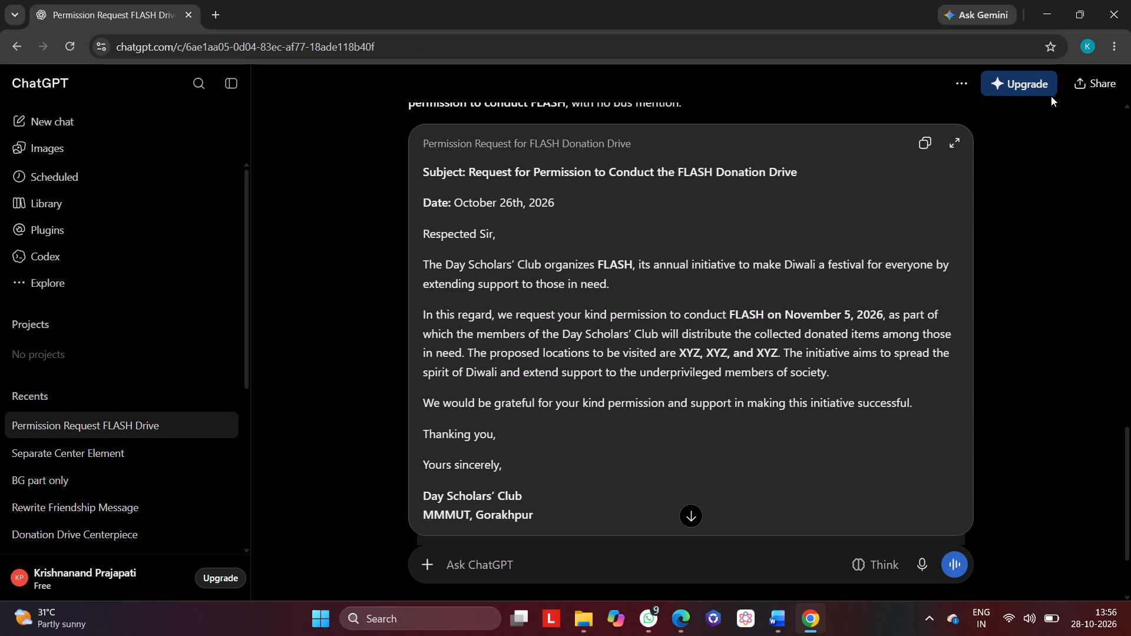
{"action": "left_click", "coordinate": [687, 624]}
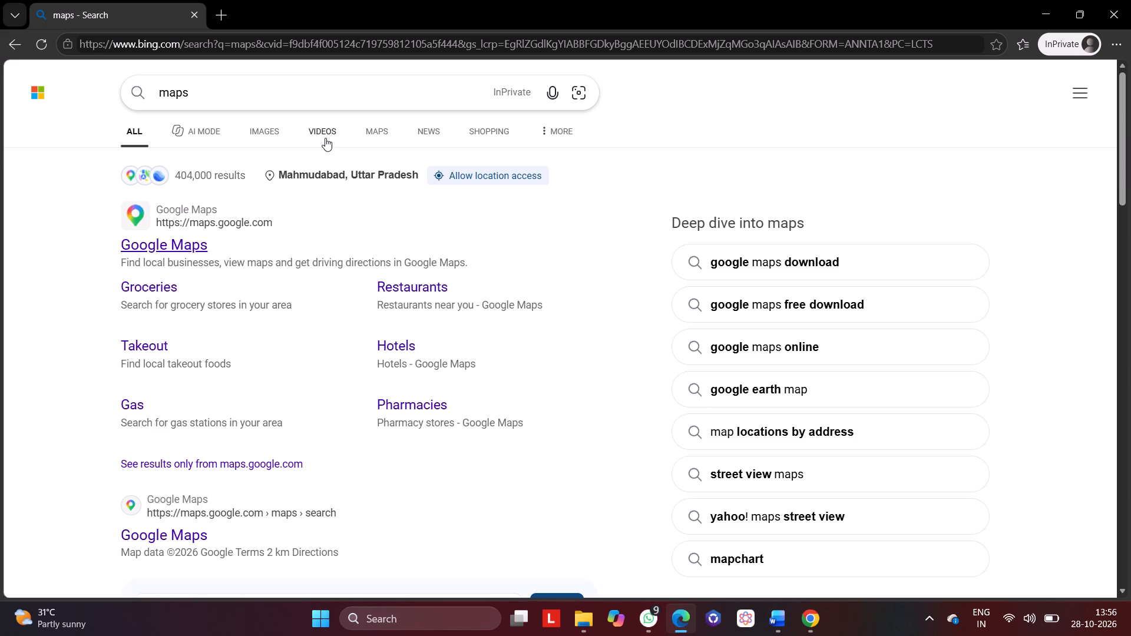
{"action": "left_click", "coordinate": [226, 18]}
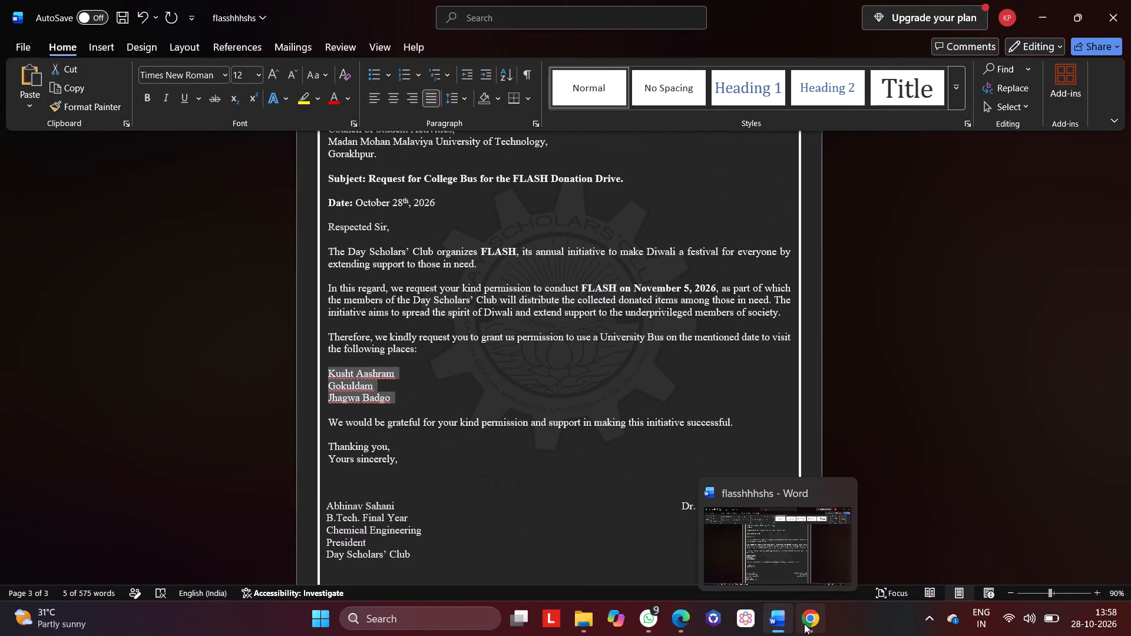
{"action": "left_click", "coordinate": [923, 414]}
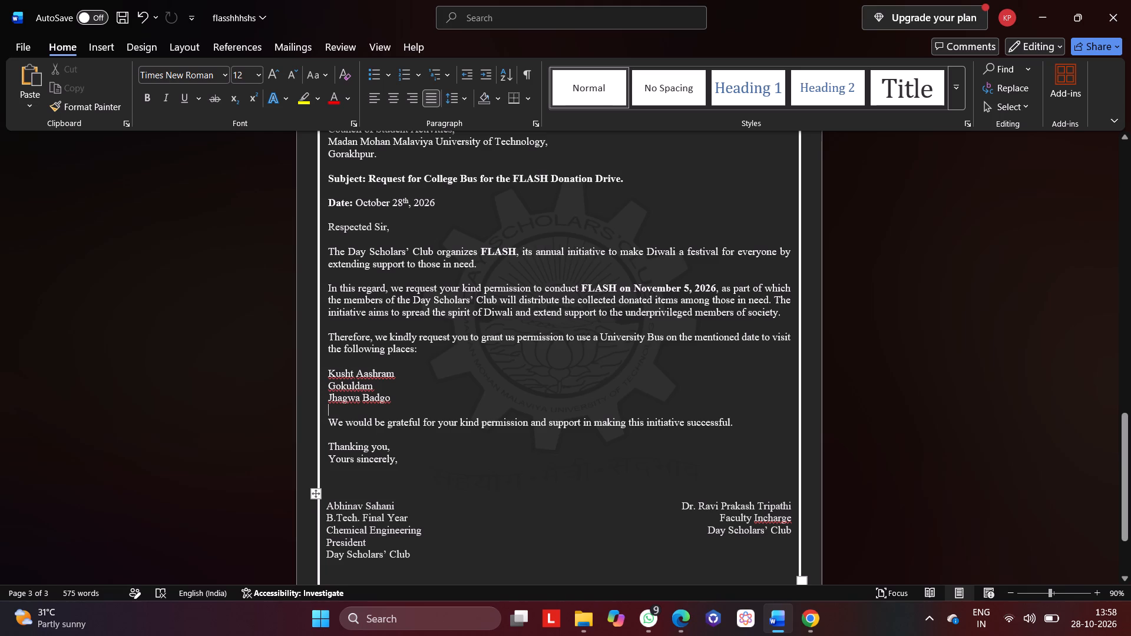
Add one extra blank line between "Yours sincerely," and the signature block, undoing the surplus second line.
{"action": "scroll", "coordinate": [624, 478], "scroll_direction": "down", "scroll_amount": 1}
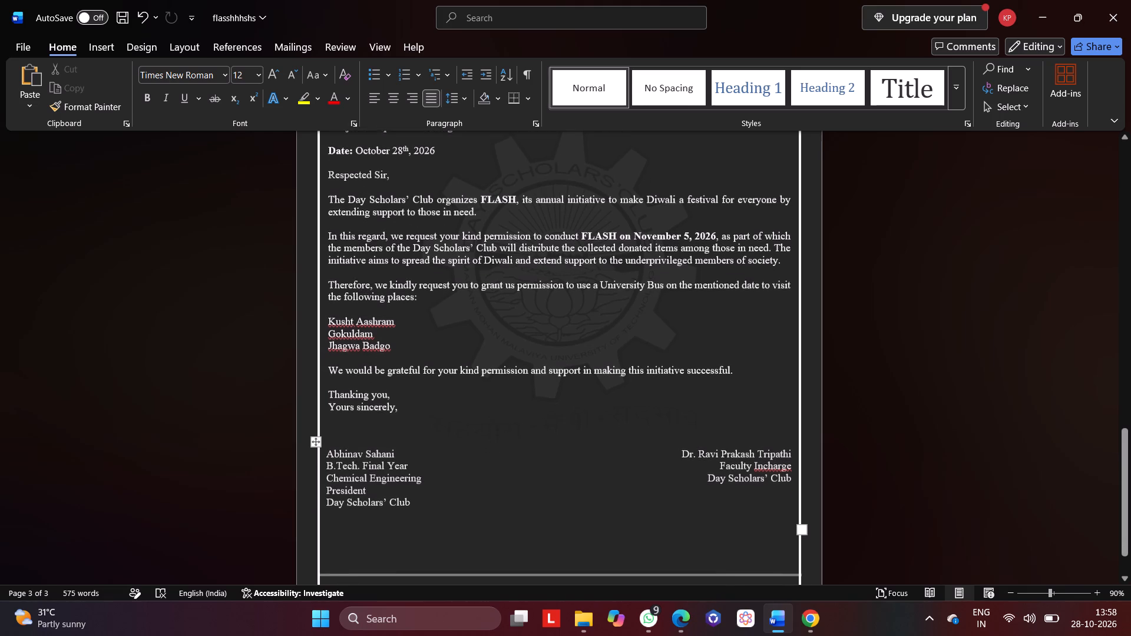
{"action": "scroll", "coordinate": [624, 478], "scroll_direction": "down", "scroll_amount": 2}
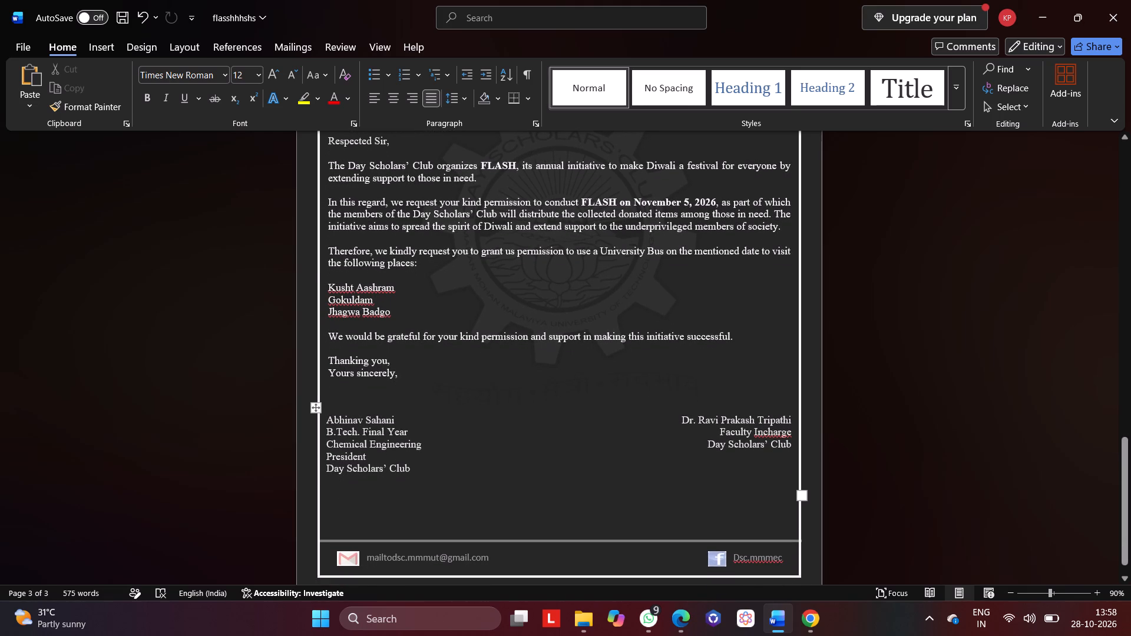
{"action": "left_click", "coordinate": [355, 403]}
{"action": "key", "text": "Return"}
{"action": "key", "text": "Return"}
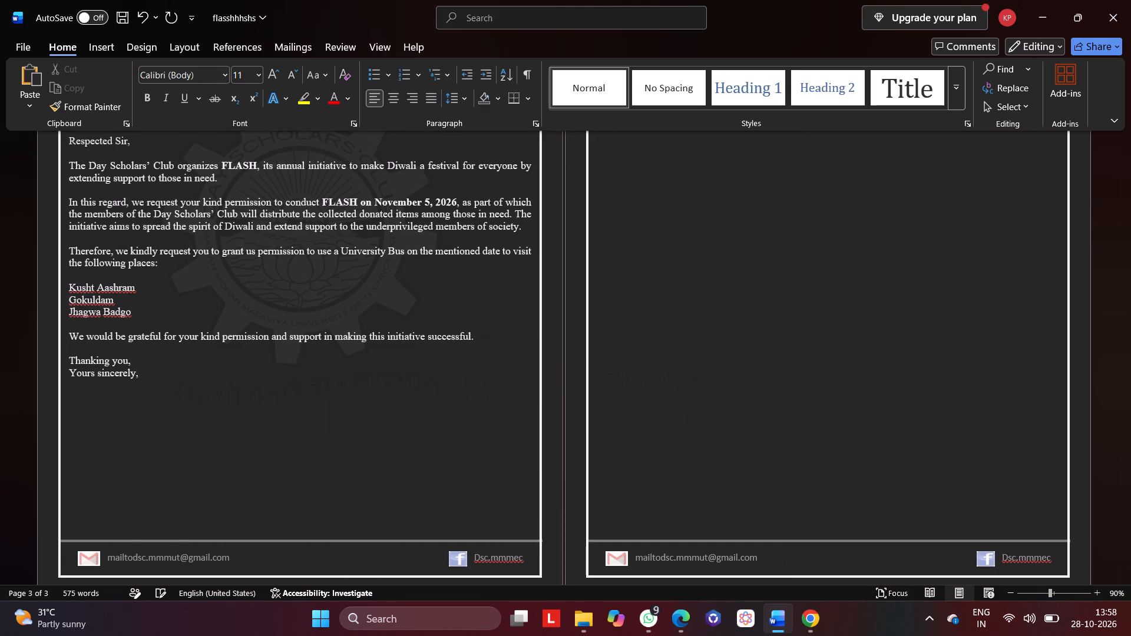
{"action": "key", "text": "ctrl+z"}
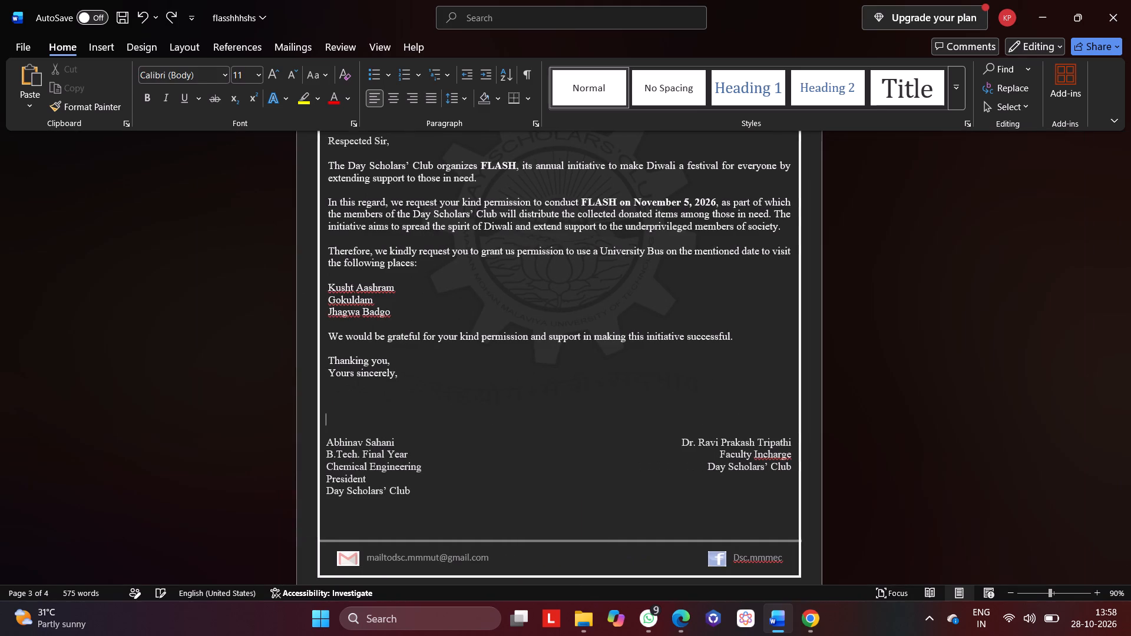
{"action": "scroll", "coordinate": [897, 391], "scroll_direction": "up", "scroll_amount": 2}
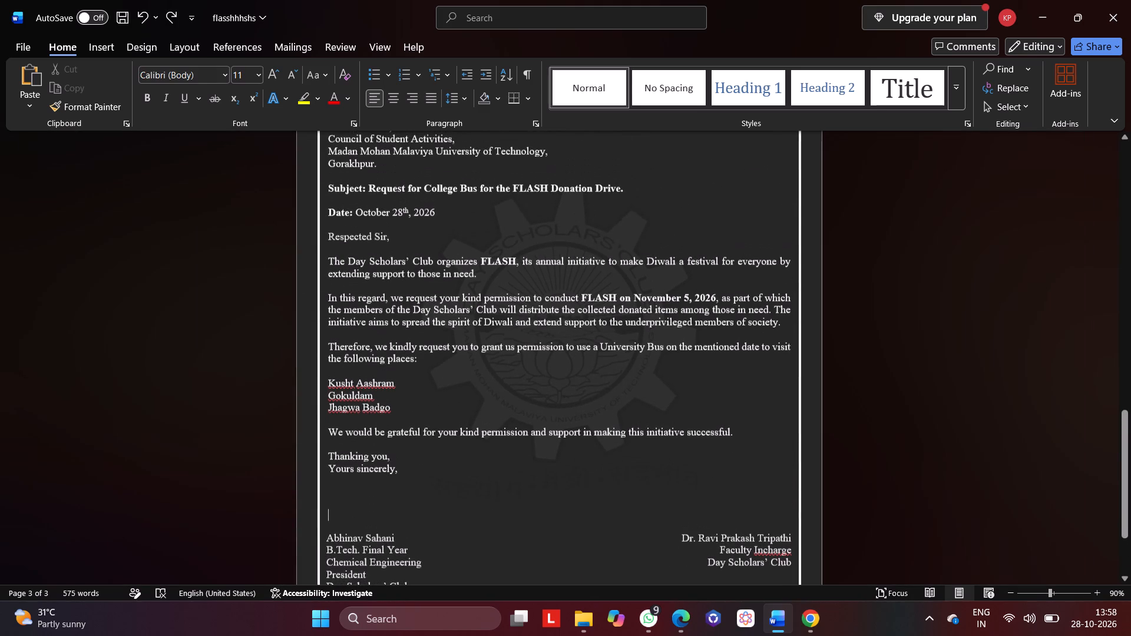
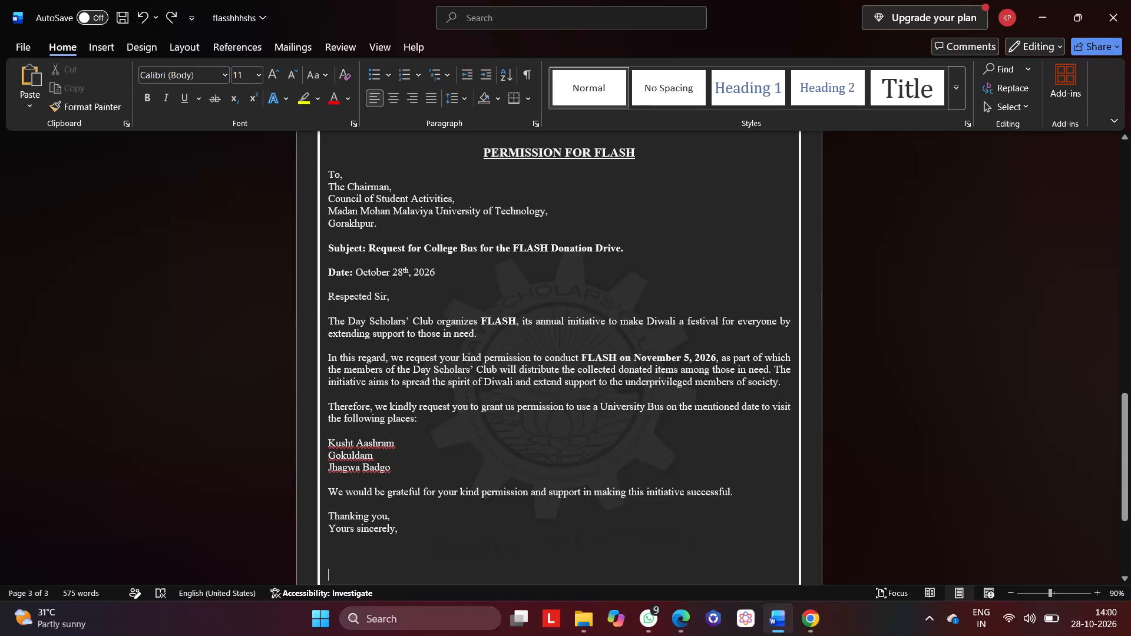
Look over the signature layout on the FLASH permission letter, the bus permission letter and the donation notice, clearing the selected coordinator box.
{"action": "scroll", "coordinate": [987, 322], "scroll_direction": "down", "scroll_amount": 1}
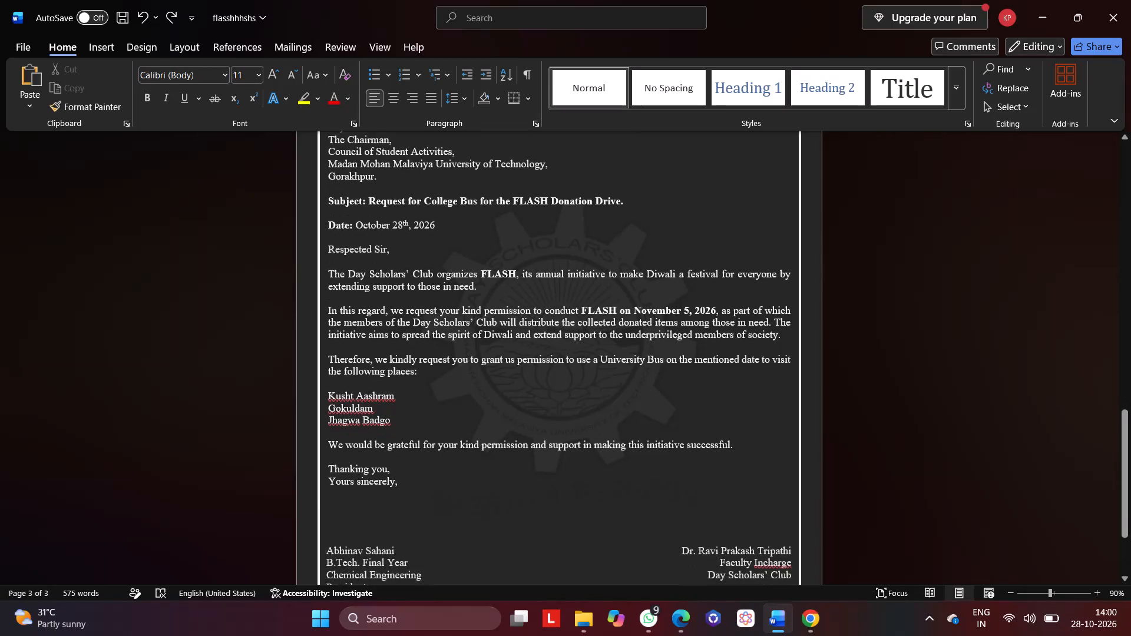
{"action": "scroll", "coordinate": [987, 322], "scroll_direction": "down", "scroll_amount": 1}
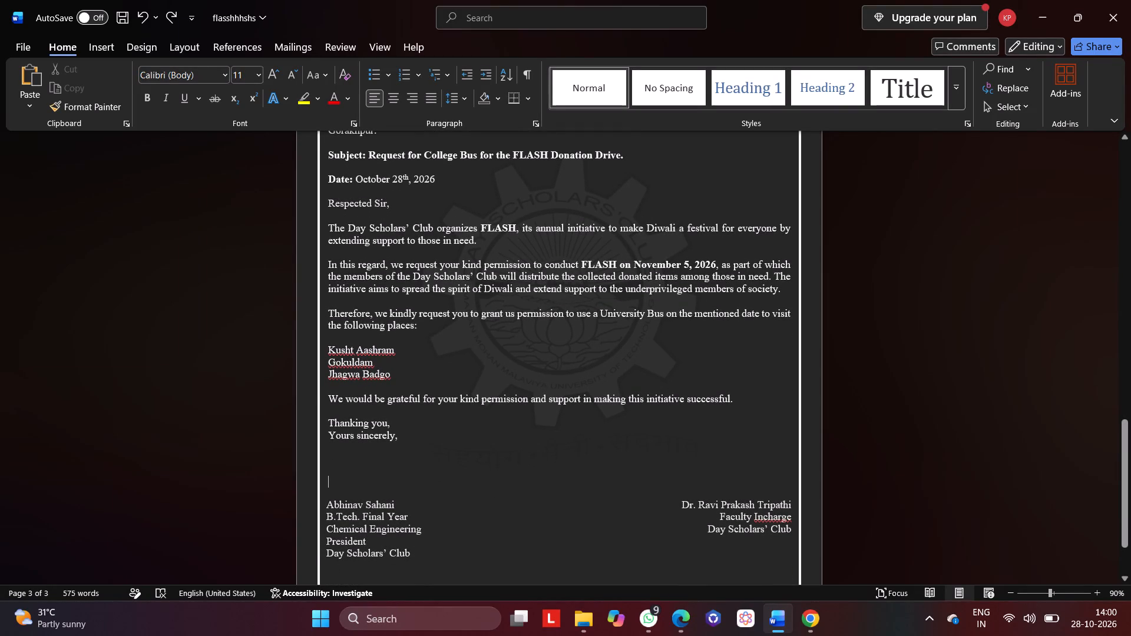
{"action": "scroll", "coordinate": [987, 322], "scroll_direction": "down", "scroll_amount": 5}
{"action": "scroll", "coordinate": [987, 322], "scroll_direction": "up", "scroll_amount": 3}
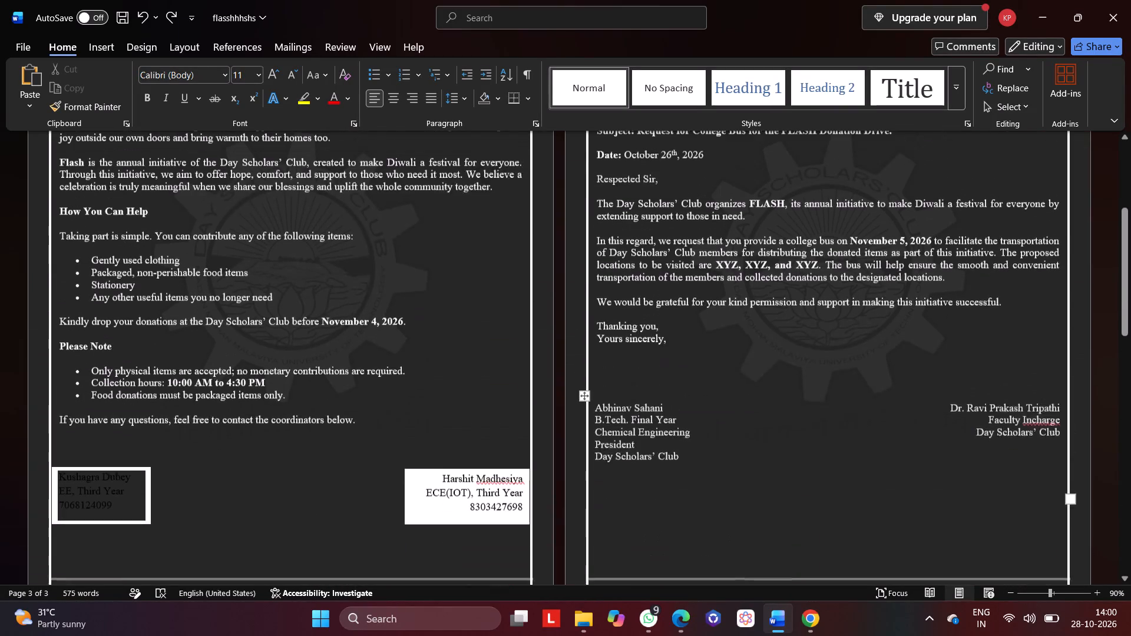
{"action": "scroll", "coordinate": [987, 322], "scroll_direction": "up", "scroll_amount": 2}
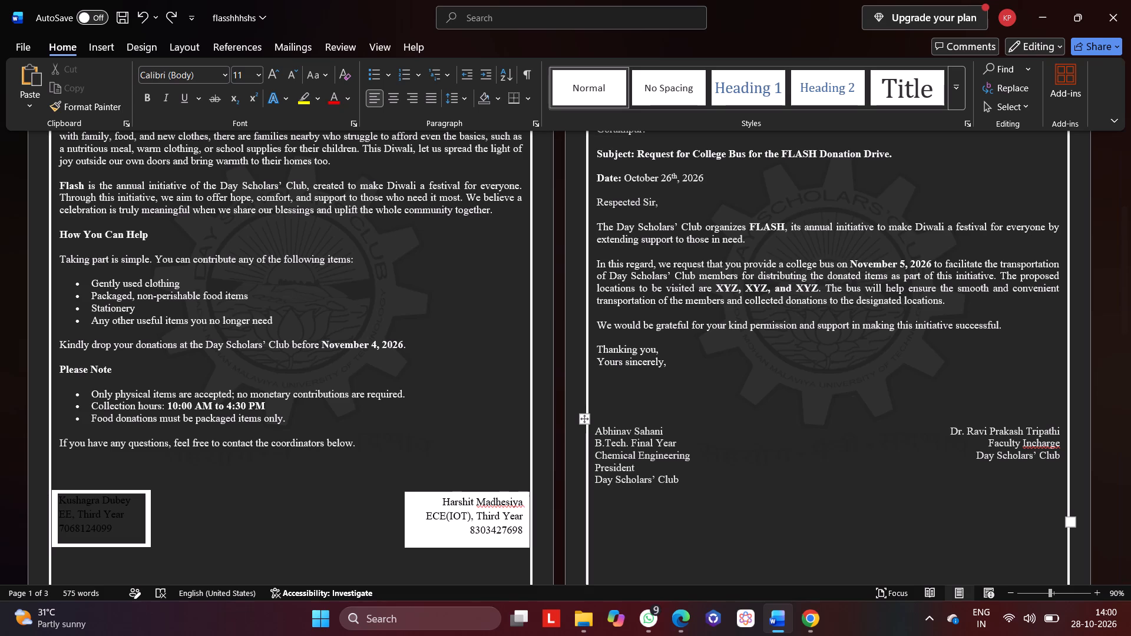
{"action": "left_click", "coordinate": [383, 482]}
{"action": "left_click", "coordinate": [277, 521]}
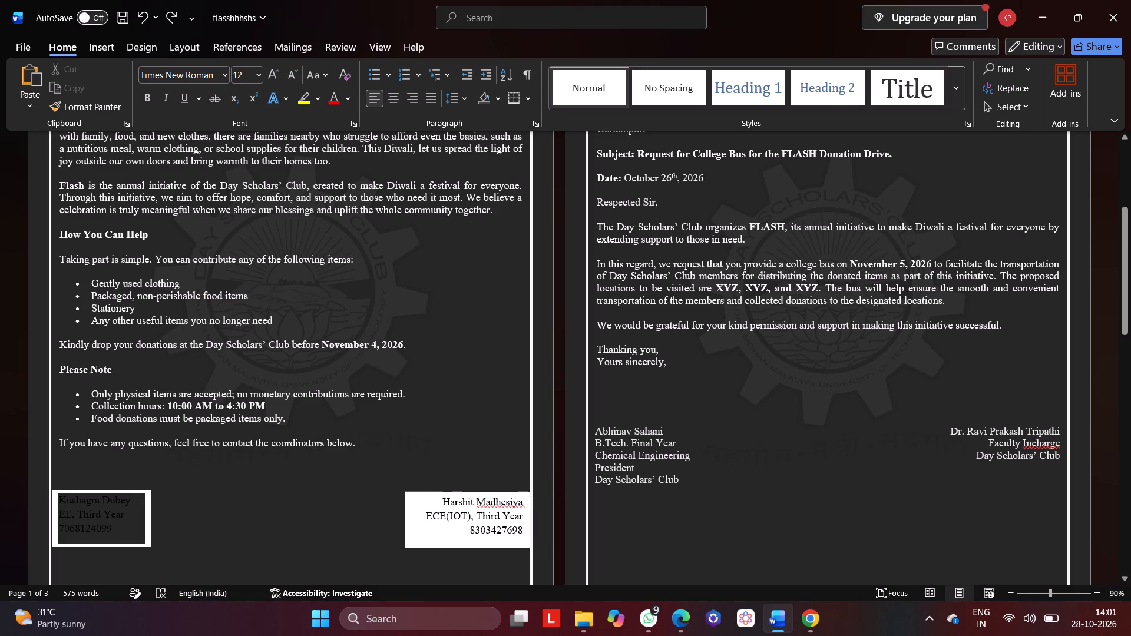
Check the layout of all three pages in the print preview and return to the document without printing.
{"action": "key", "text": "ctrl+p"}
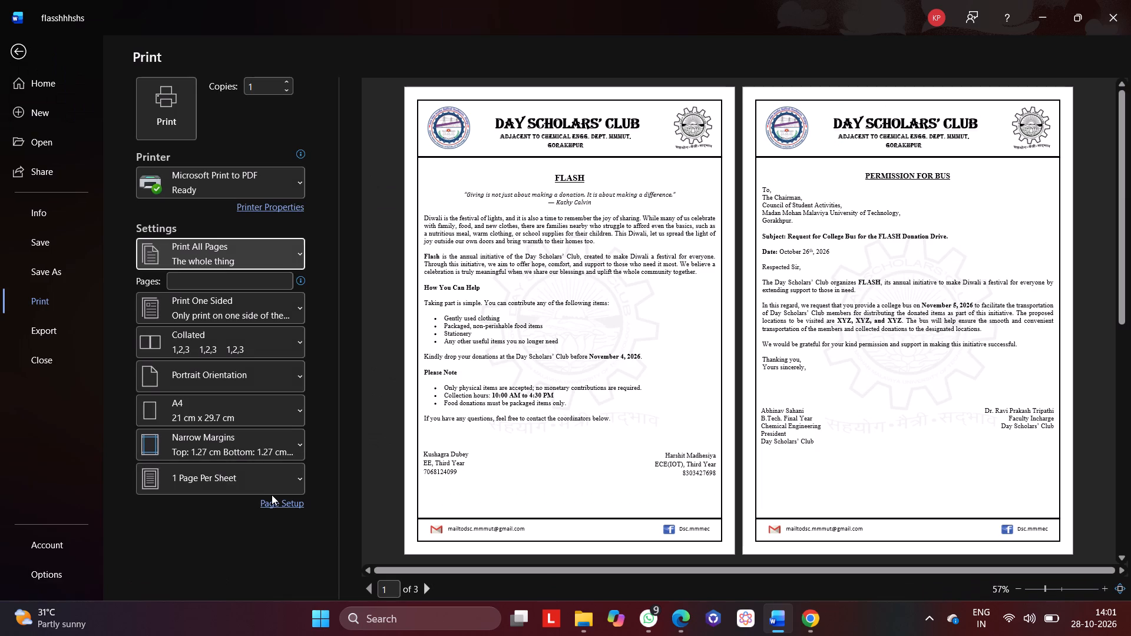
{"action": "scroll", "coordinate": [698, 400], "scroll_direction": "down", "scroll_amount": 2}
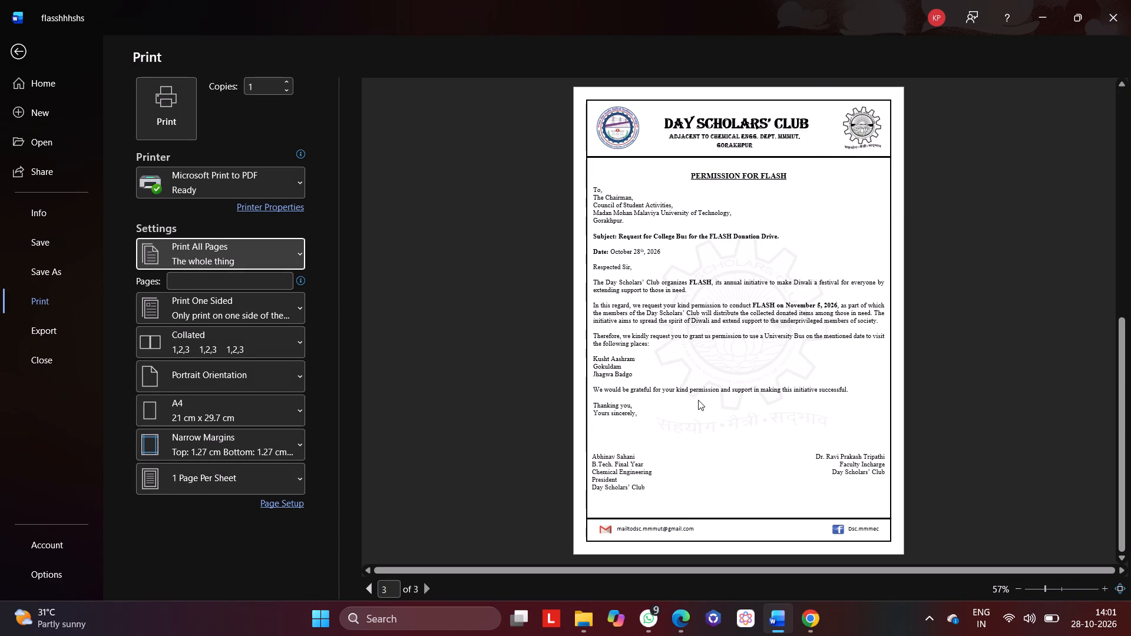
{"action": "scroll", "coordinate": [698, 400], "scroll_direction": "up", "scroll_amount": 1}
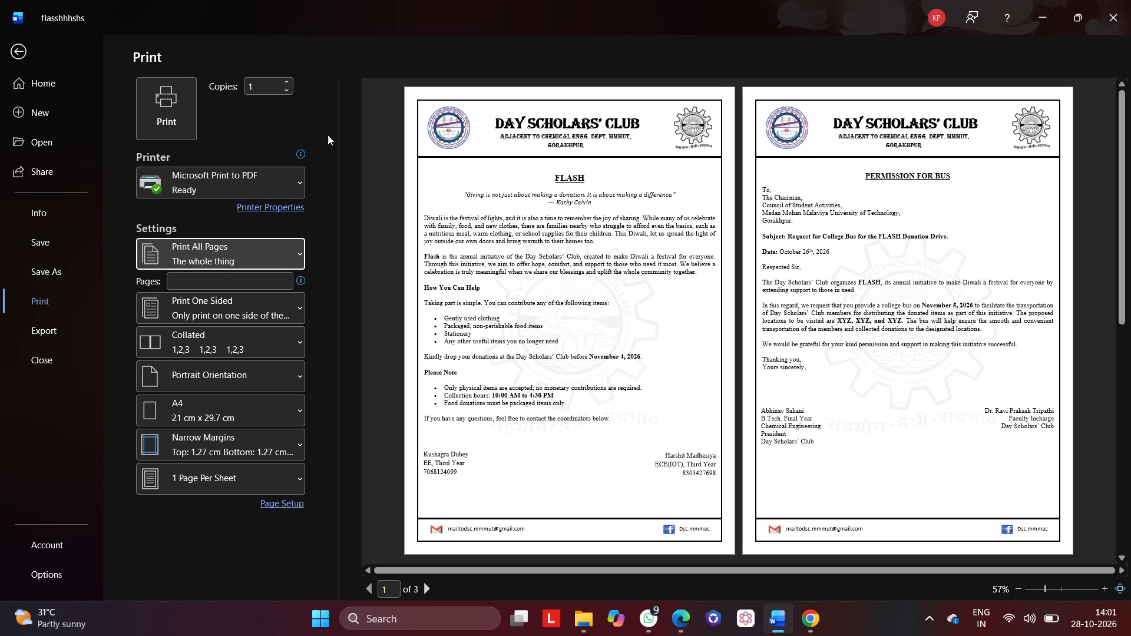
{"action": "left_click", "coordinate": [21, 53]}
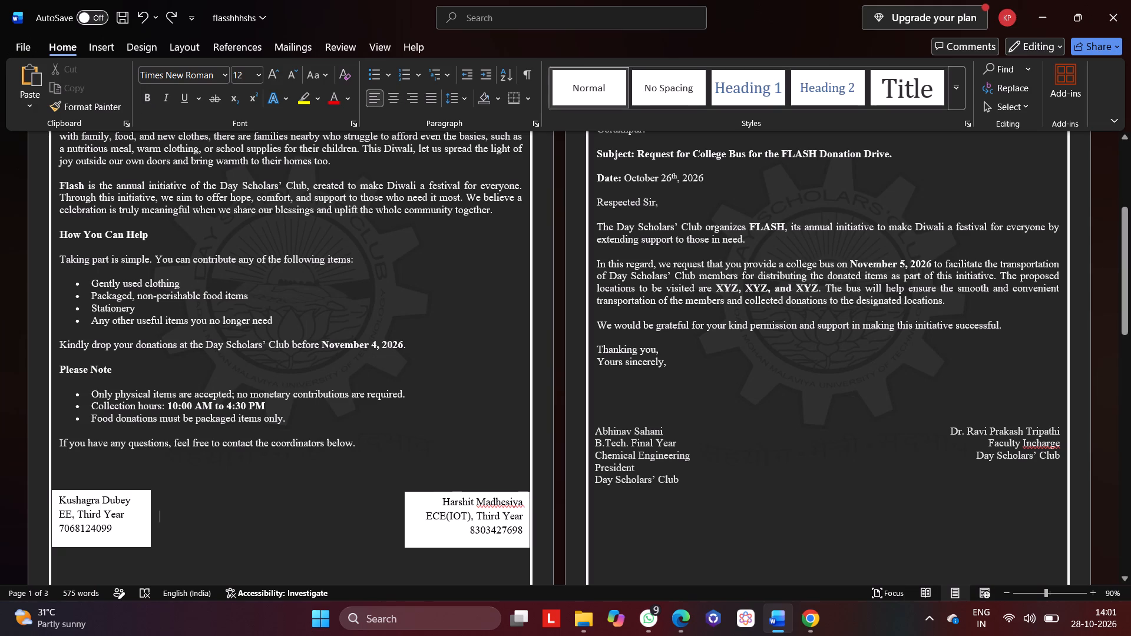
Save the document with the finished FLASH permission letter.
{"action": "key", "text": "ctrl+s"}
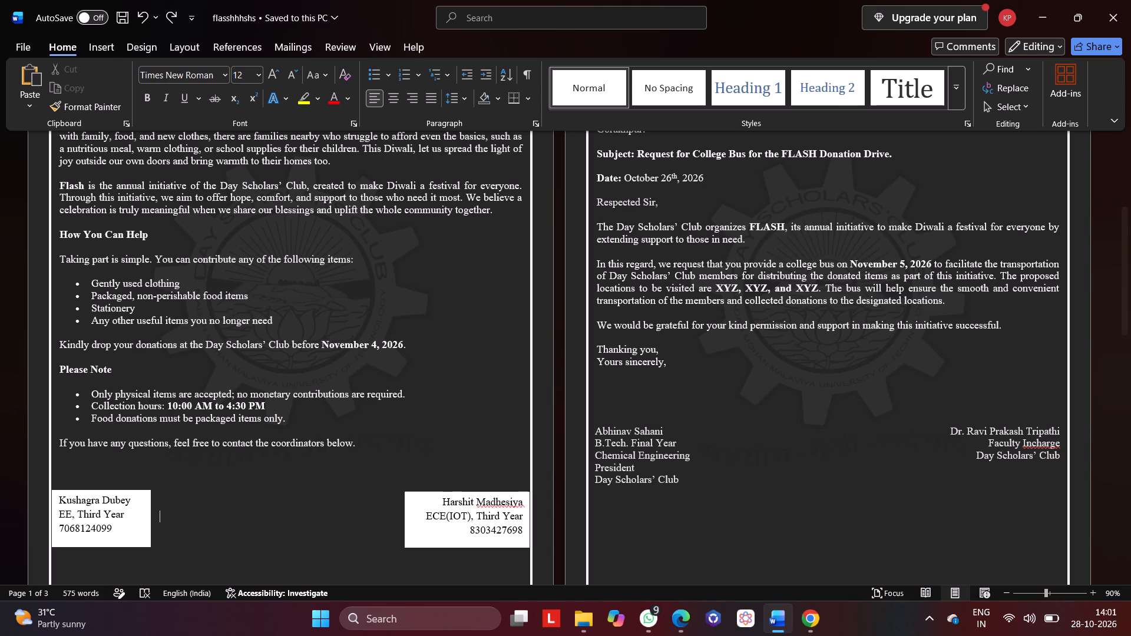
Recheck the FLASH permission letter on the third page, from its subject line down to the signature block.
{"action": "scroll", "coordinate": [572, 233], "scroll_direction": "down", "scroll_amount": 5}
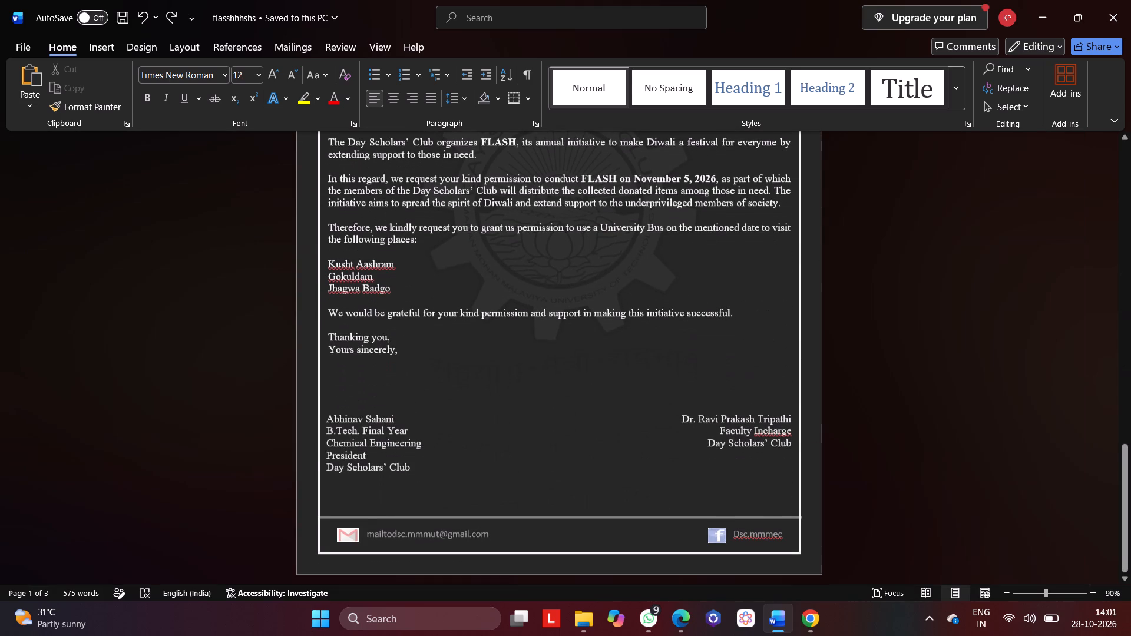
{"action": "scroll", "coordinate": [572, 233], "scroll_direction": "up", "scroll_amount": 1}
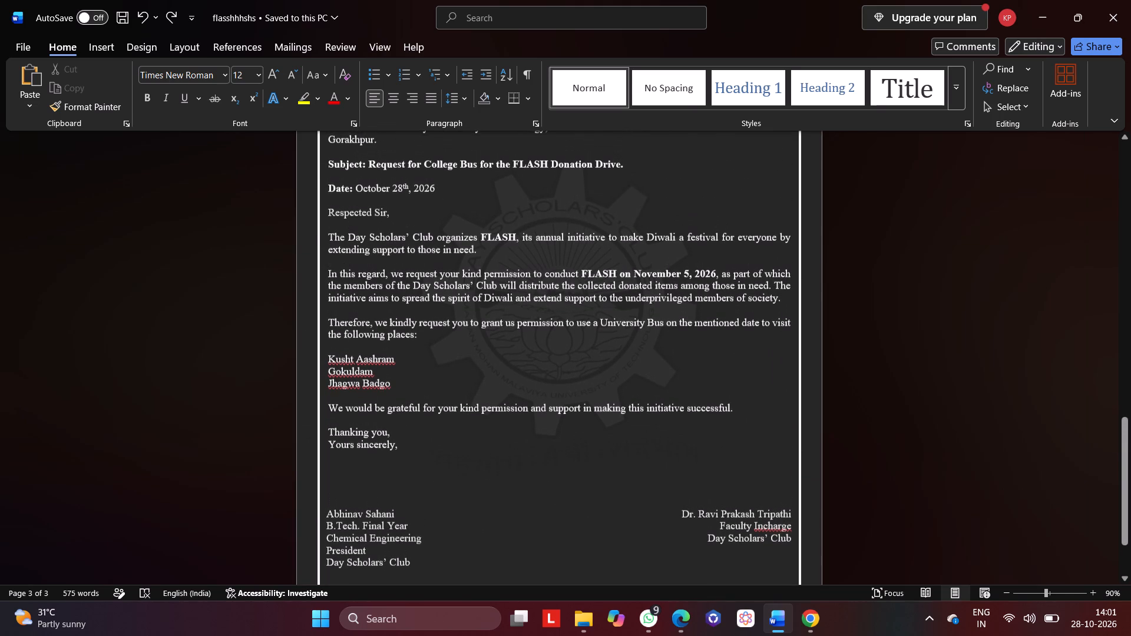
{"action": "scroll", "coordinate": [572, 233], "scroll_direction": "up", "scroll_amount": 1}
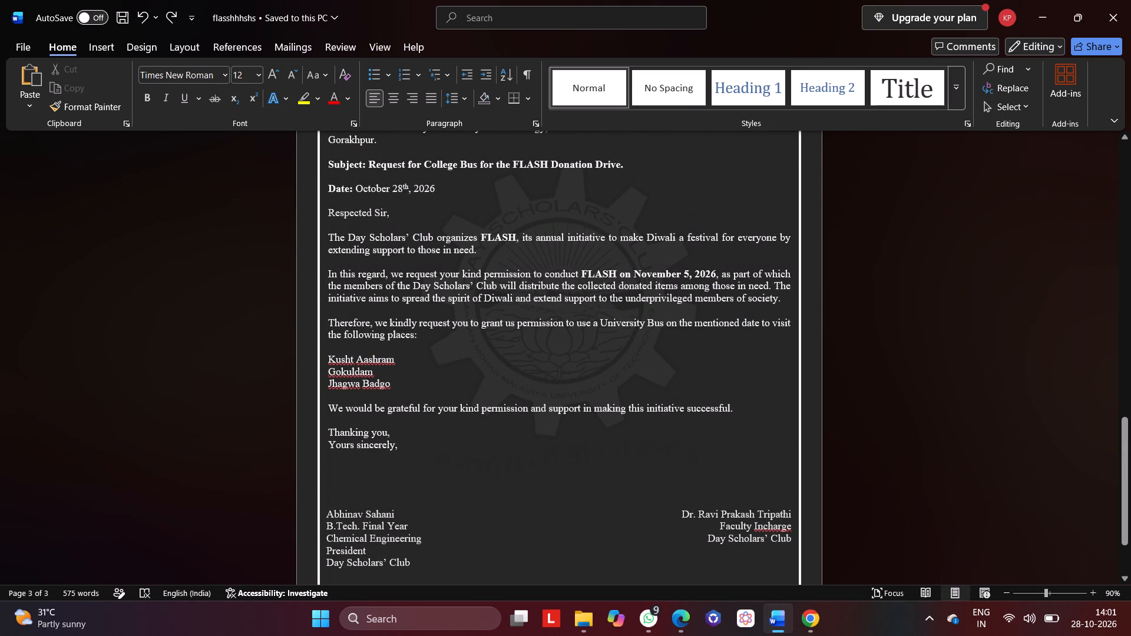
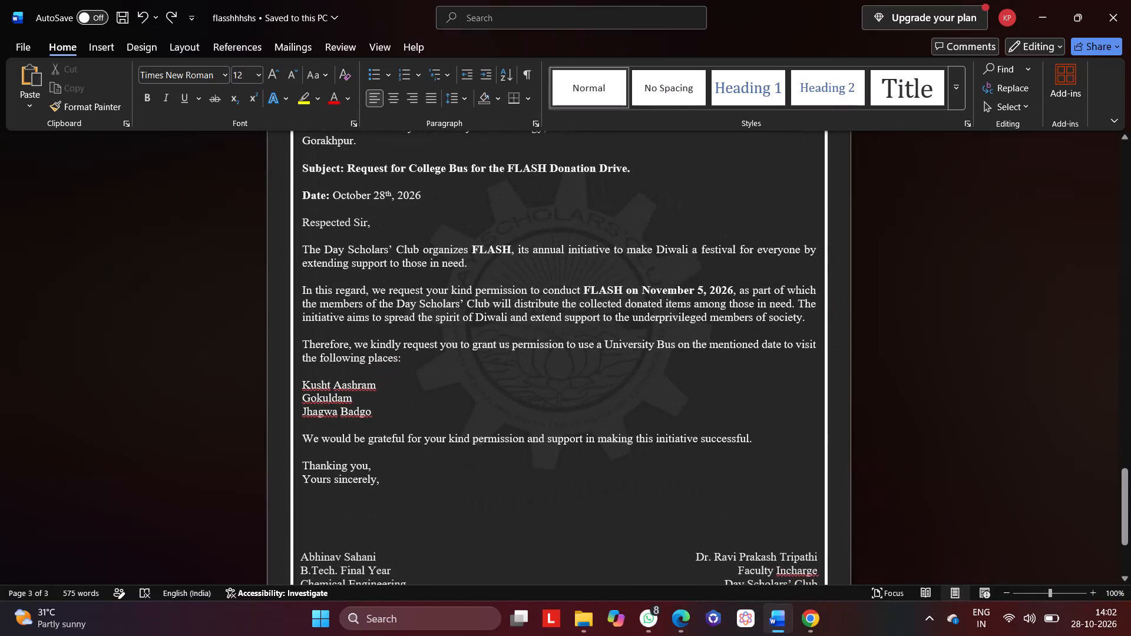
Join the last two places in the list onto one line, separated by a comma, as "Gokuldam, Jhagwa Badgo".
{"action": "scroll", "coordinate": [370, 401], "scroll_direction": "up", "scroll_amount": 5, "text": "ctrl"}
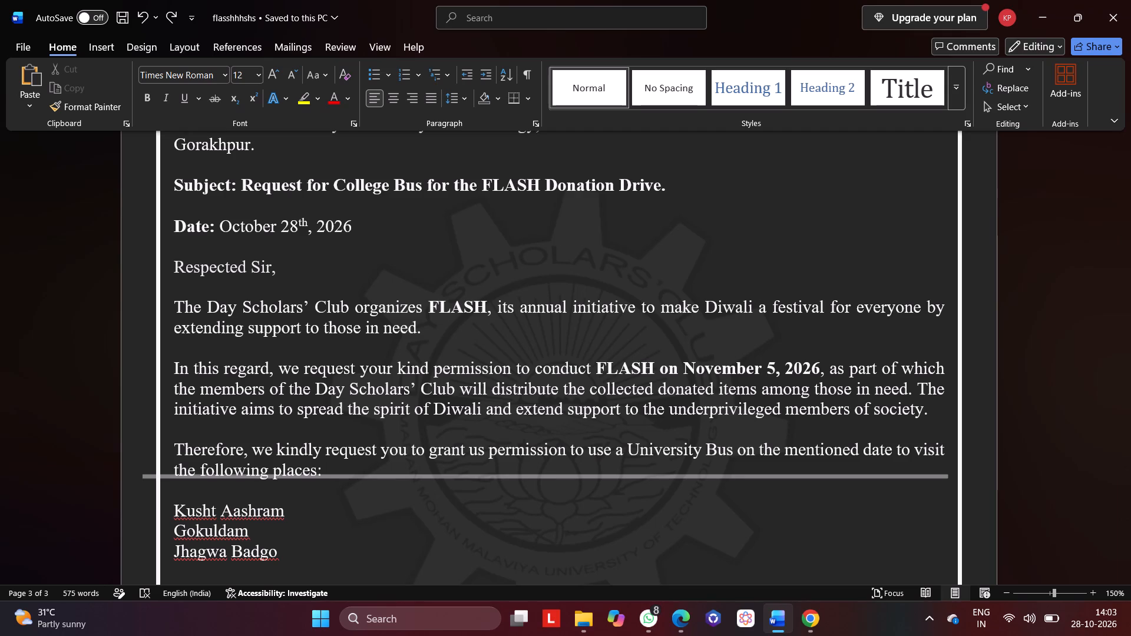
{"action": "left_click", "coordinate": [174, 531]}
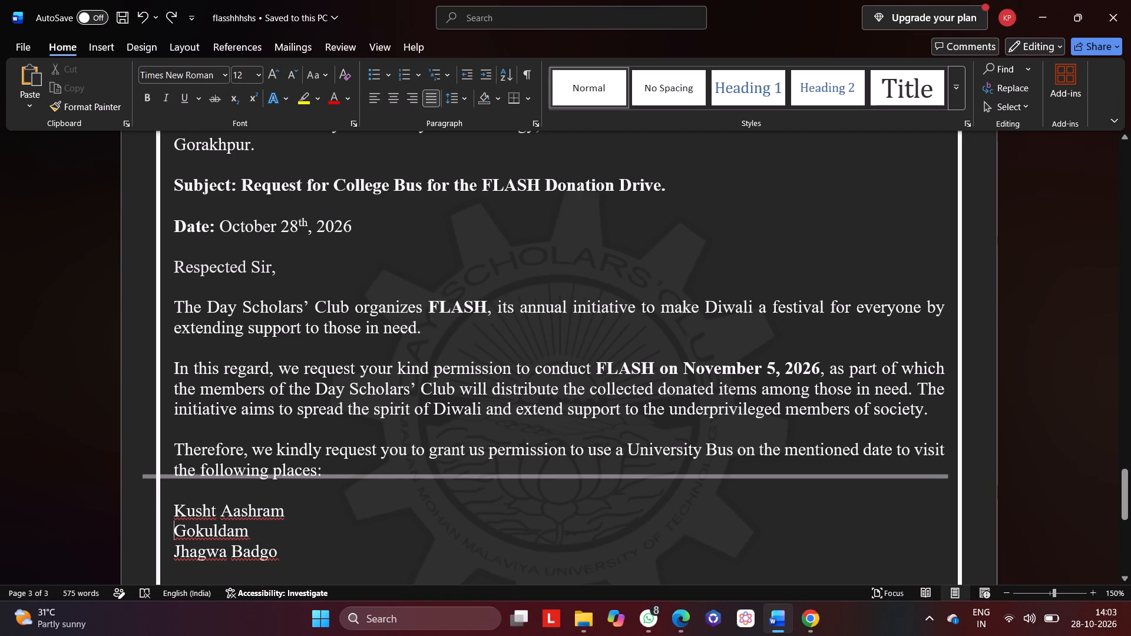
{"action": "key", "text": "Right"}
{"action": "key", "text": "Right"}
{"action": "key", "text": "Right"}
{"action": "key", "text": "Right"}
{"action": "key", "text": "Right"}
{"action": "key", "text": "Right"}
{"action": "key", "text": "Right"}
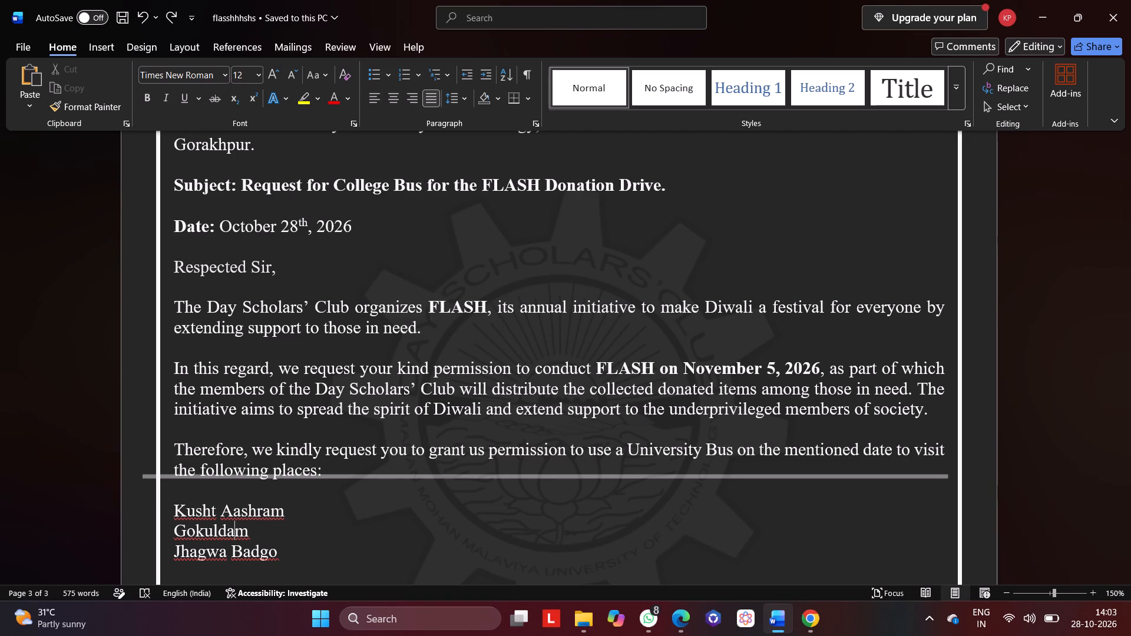
{"action": "key", "text": "Right"}
{"action": "key", "text": "Down"}
{"action": "key", "text": "Left"}
{"action": "key", "text": "Left"}
{"action": "key", "text": "Left"}
{"action": "key", "text": "Left"}
{"action": "key", "text": "Left"}
{"action": "key", "text": "Left"}
{"action": "key", "text": "Left"}
{"action": "key", "text": "Left"}
{"action": "key", "text": "Left"}
{"action": "key", "text": "BackSpace"}
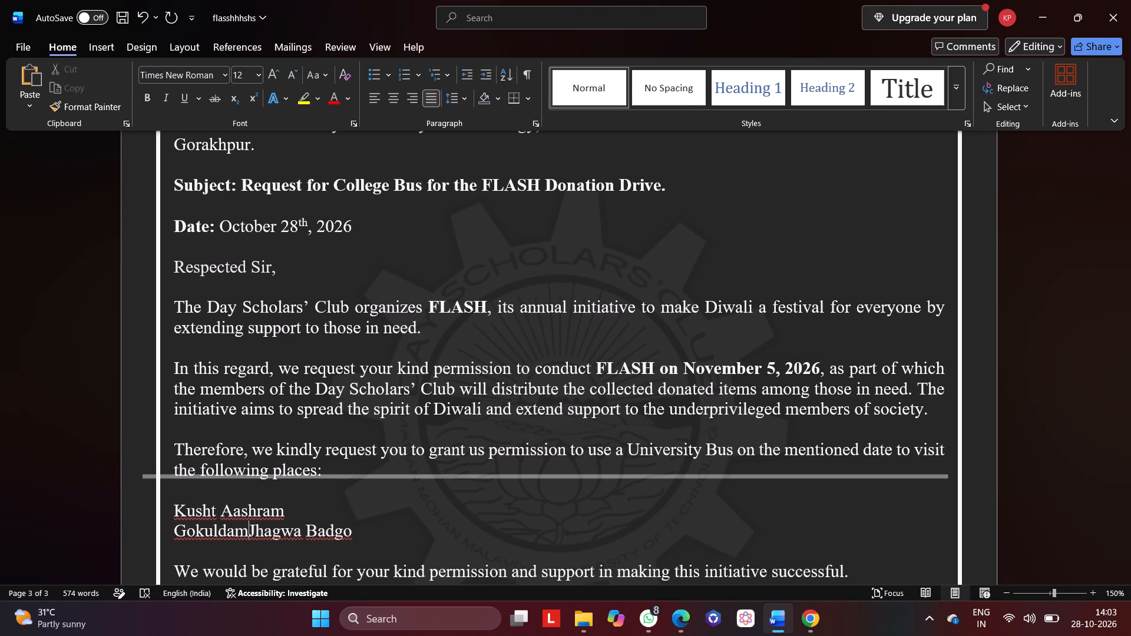
{"action": "type", "text": ","}
{"action": "key", "text": "space"}
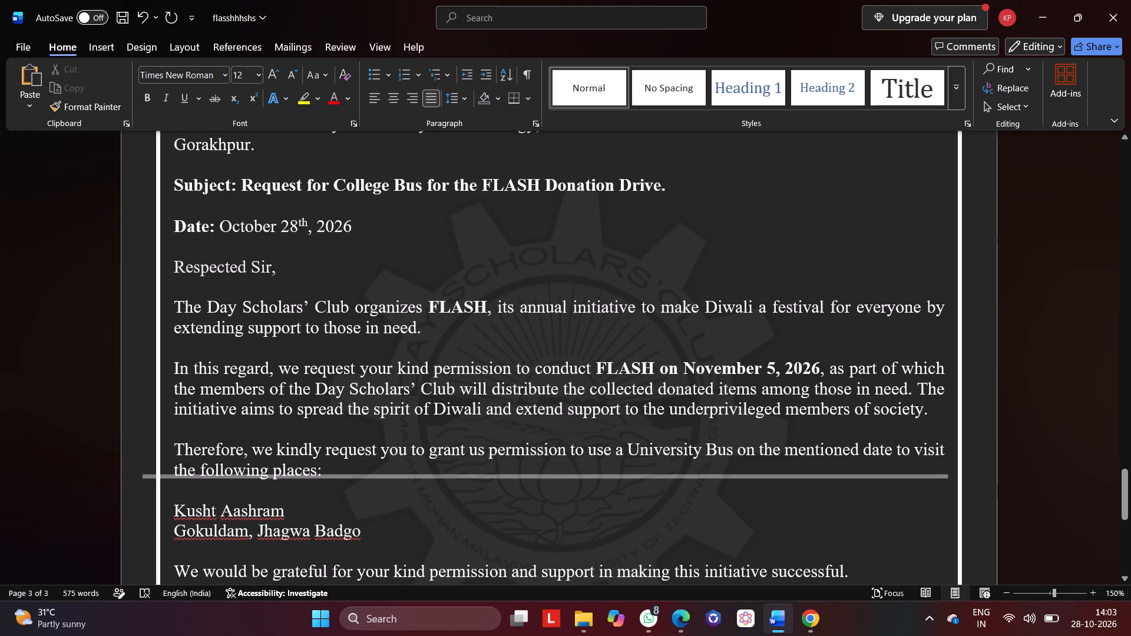
Add a comma after Kusht Aashram and start its locality name on the same line with "Beti".
{"action": "key", "text": "Up"}
{"action": "key", "text": "Right"}
{"action": "key", "text": "Right"}
{"action": "key", "text": "Right"}
{"action": "key", "text": "Right"}
{"action": "key", "text": "Left"}
{"action": "type", "text": ","}
{"action": "key", "text": "space"}
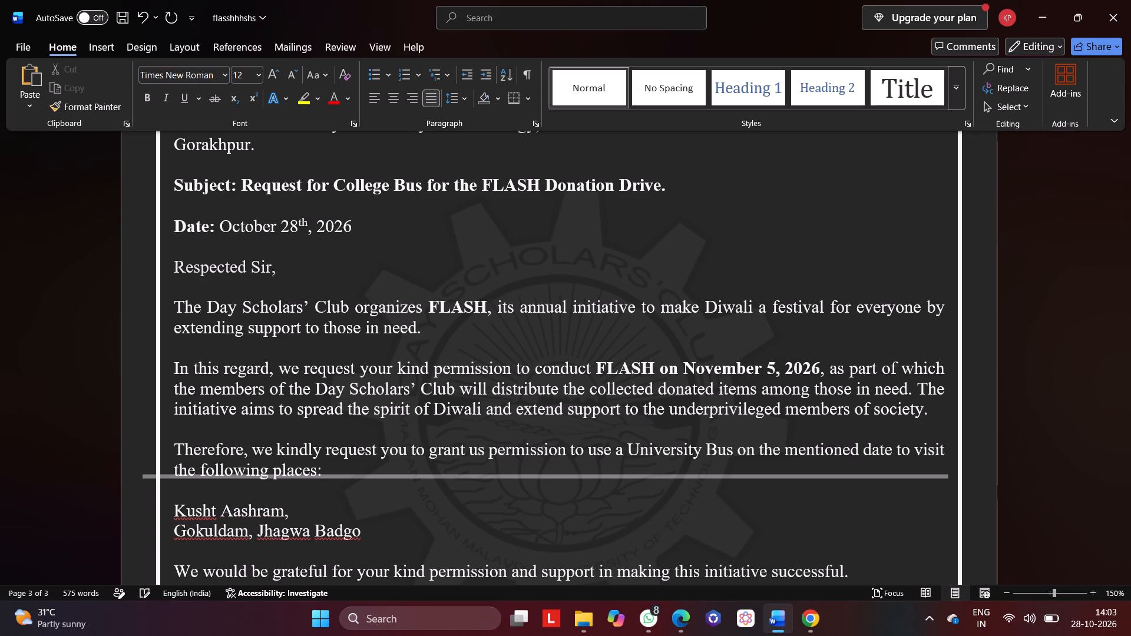
{"action": "key", "text": "shift+b"}
{"action": "key", "text": "BackSpace"}
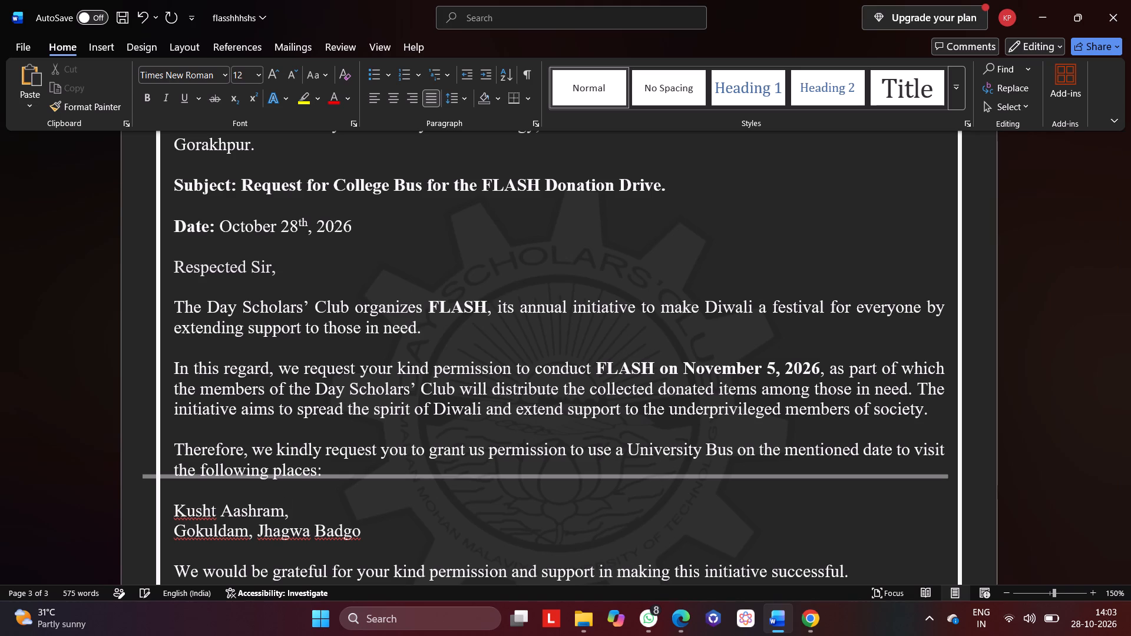
{"action": "key", "text": "b"}
{"action": "key", "text": "shift+e"}
{"action": "type", "text": "ti"}
{"action": "left_click", "coordinate": [810, 621]}
{"action": "left_click", "coordinate": [686, 620]}
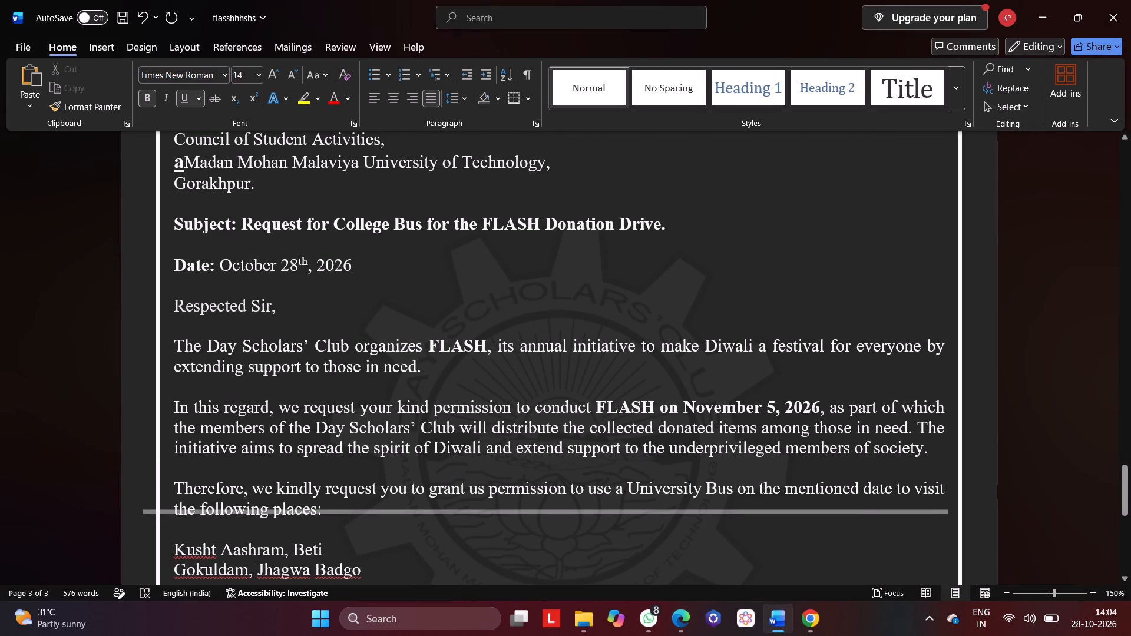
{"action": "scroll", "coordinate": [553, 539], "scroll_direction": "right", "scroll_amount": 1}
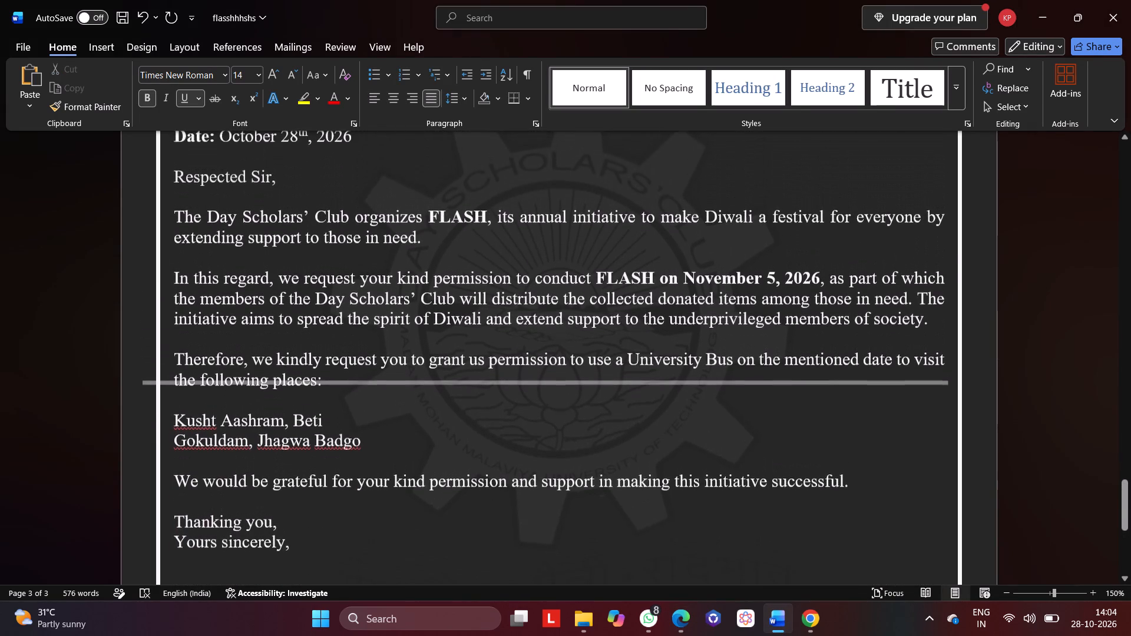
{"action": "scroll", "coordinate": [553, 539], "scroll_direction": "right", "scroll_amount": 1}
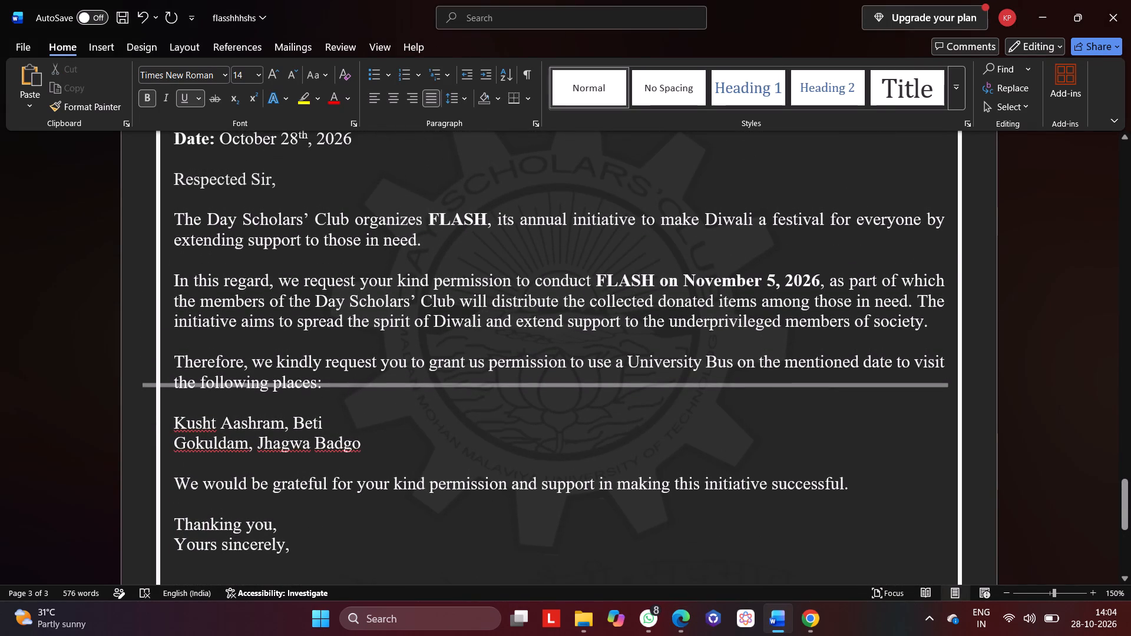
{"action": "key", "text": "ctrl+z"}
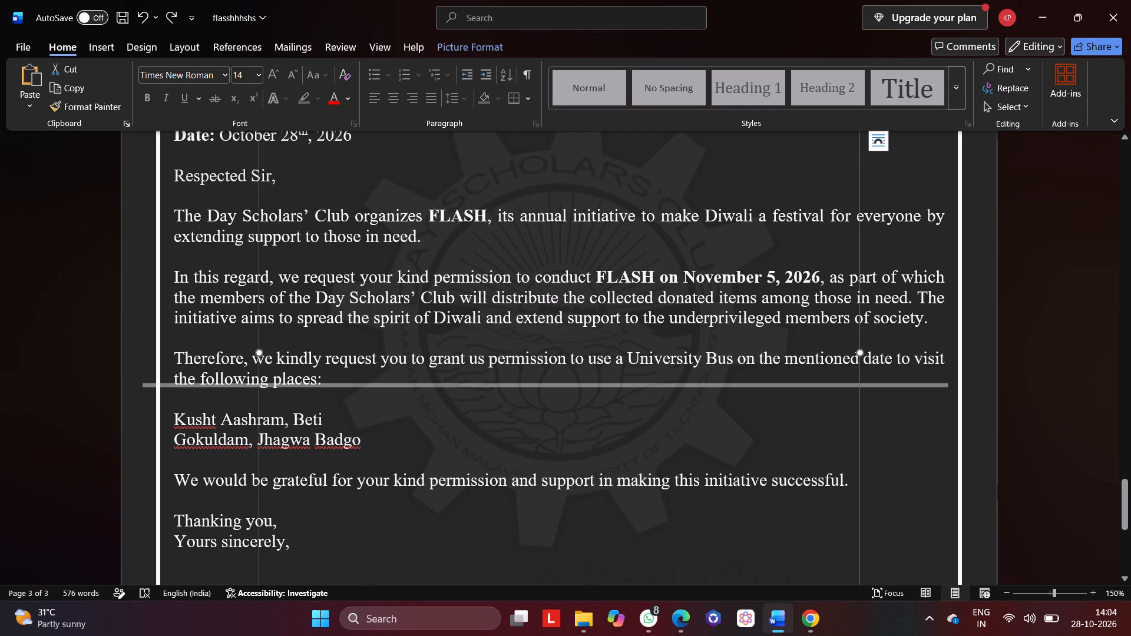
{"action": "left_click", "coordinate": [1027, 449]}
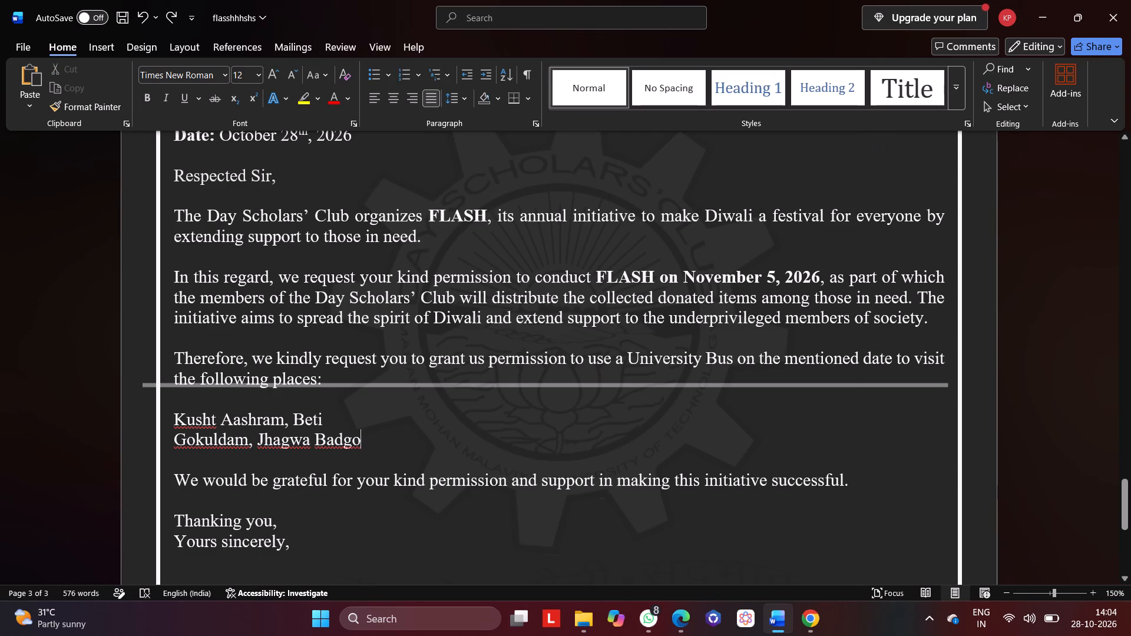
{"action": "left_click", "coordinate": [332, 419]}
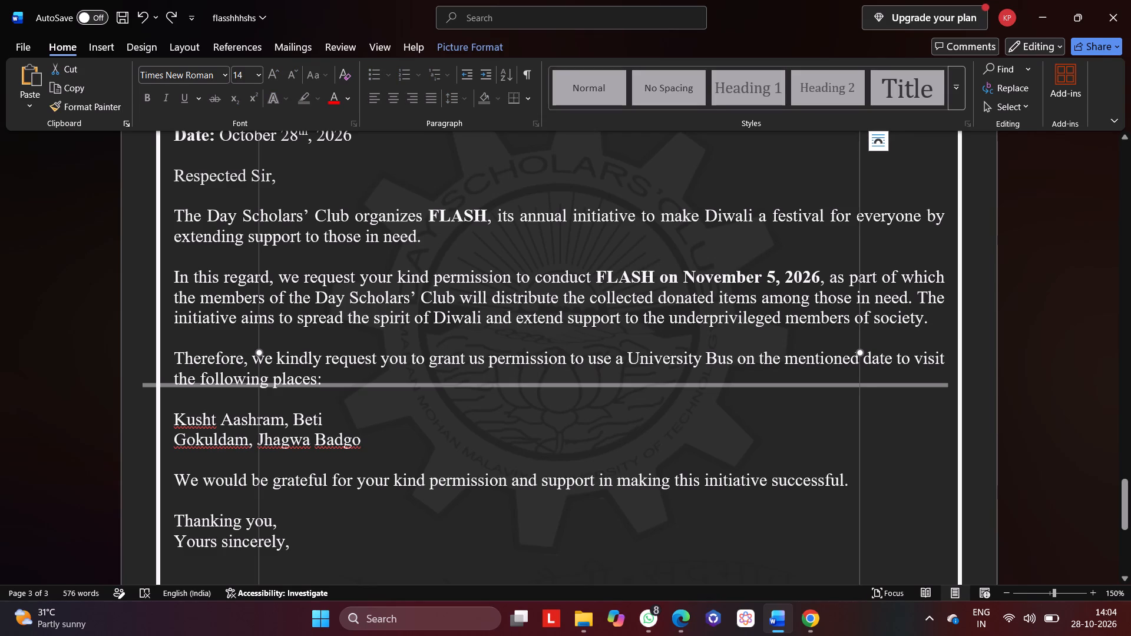
Continue the locality name after Kusht Aashram so that it reads "Betiah".
{"action": "left_click", "coordinate": [238, 407]}
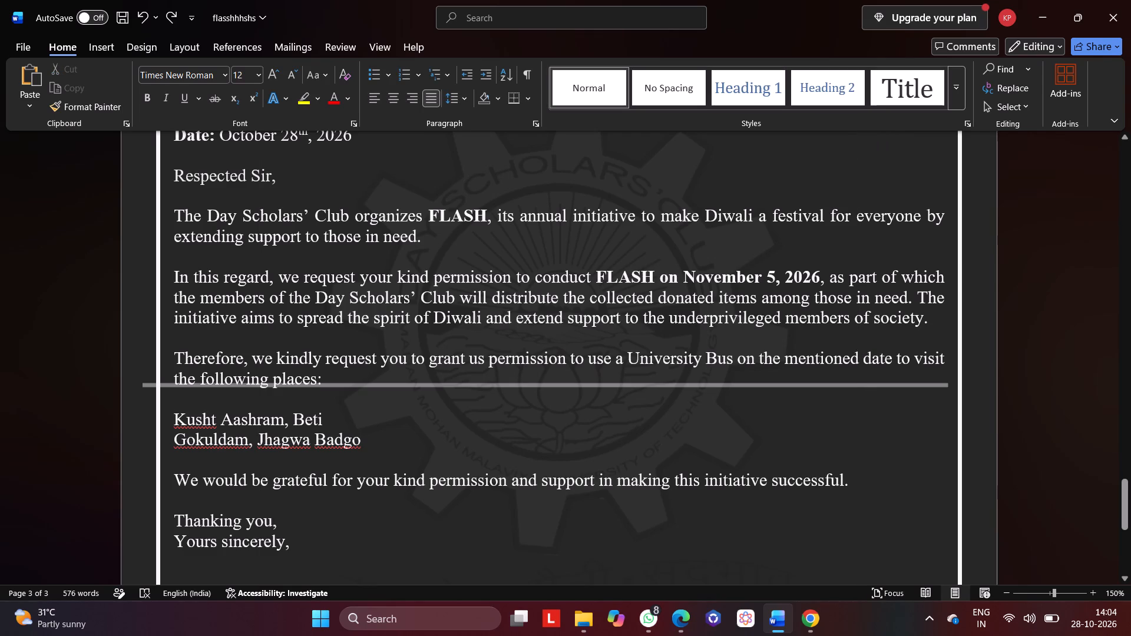
{"action": "key", "text": "Down"}
{"action": "key", "text": "Right"}
{"action": "key", "text": "Right"}
{"action": "key", "text": "Right"}
{"action": "key", "text": "Right"}
{"action": "key", "text": "Right"}
{"action": "key", "text": "Right"}
{"action": "key", "text": "Right"}
{"action": "key", "text": "Right"}
{"action": "key", "text": "Right"}
{"action": "key", "text": "Right"}
{"action": "key", "text": "Right"}
{"action": "key", "text": "Right"}
{"action": "key", "text": "Right"}
{"action": "key", "text": "Right"}
{"action": "key", "text": "Right"}
{"action": "key", "text": "Right"}
{"action": "key", "text": "Right"}
{"action": "key", "text": "Right"}
{"action": "key", "text": "Right"}
{"action": "key", "text": "a"}
{"action": "key", "text": "h"}
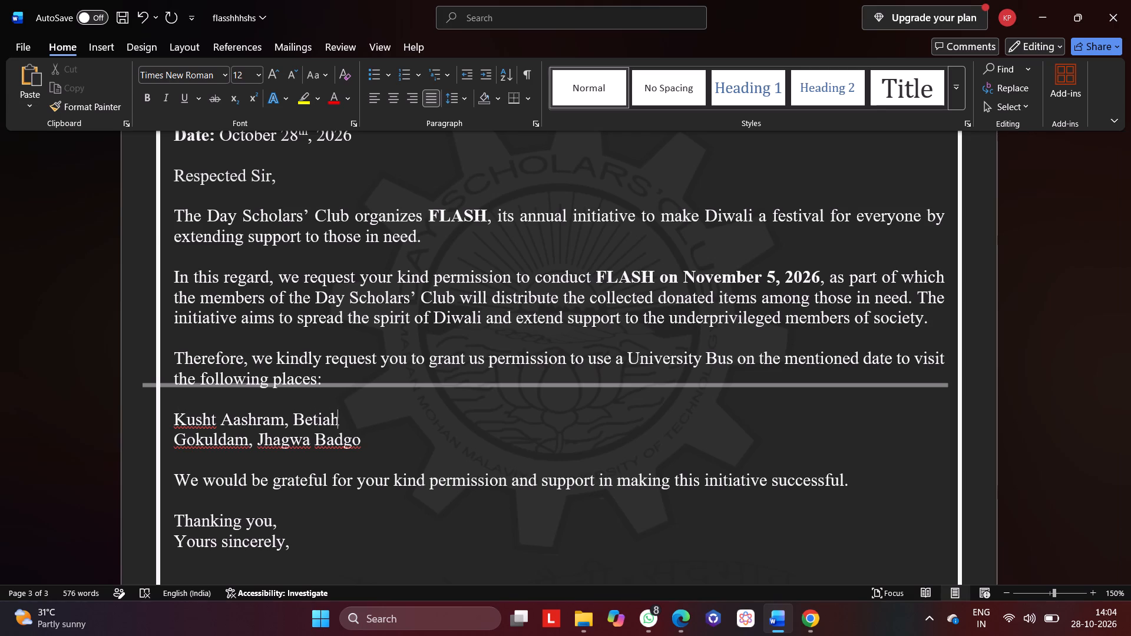
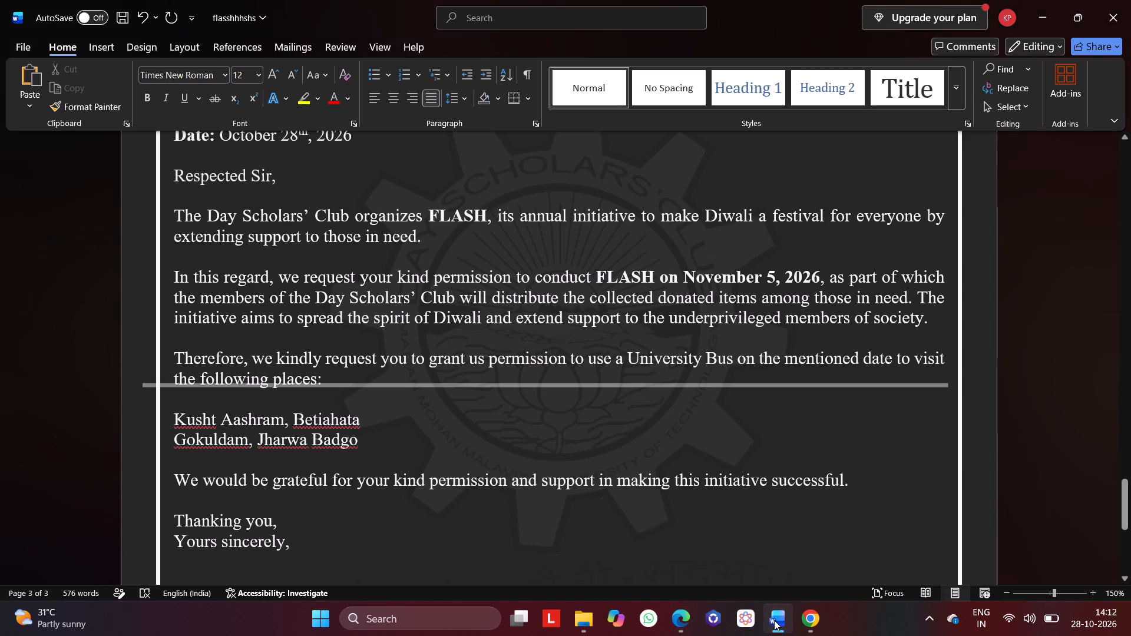
Review the page-three bus request letter from its heading down to the signature block and footer.
{"action": "scroll", "coordinate": [1041, 485], "scroll_direction": "down", "scroll_amount": 6}
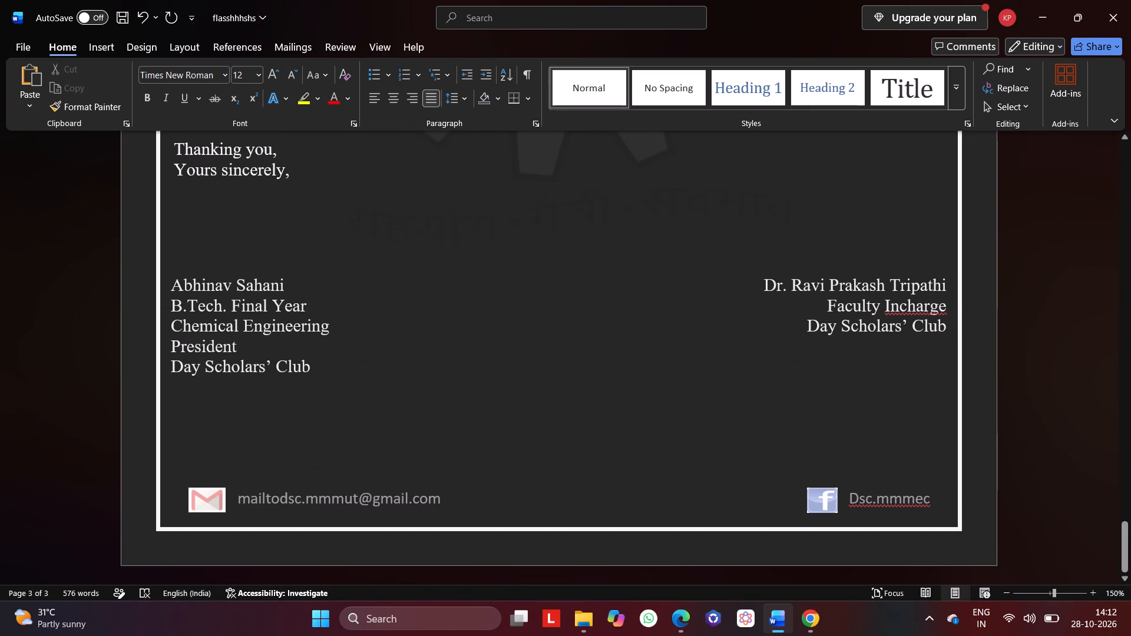
{"action": "scroll", "coordinate": [1060, 337], "scroll_direction": "up", "scroll_amount": 4}
{"action": "scroll", "coordinate": [1060, 337], "scroll_direction": "down", "scroll_amount": 1}
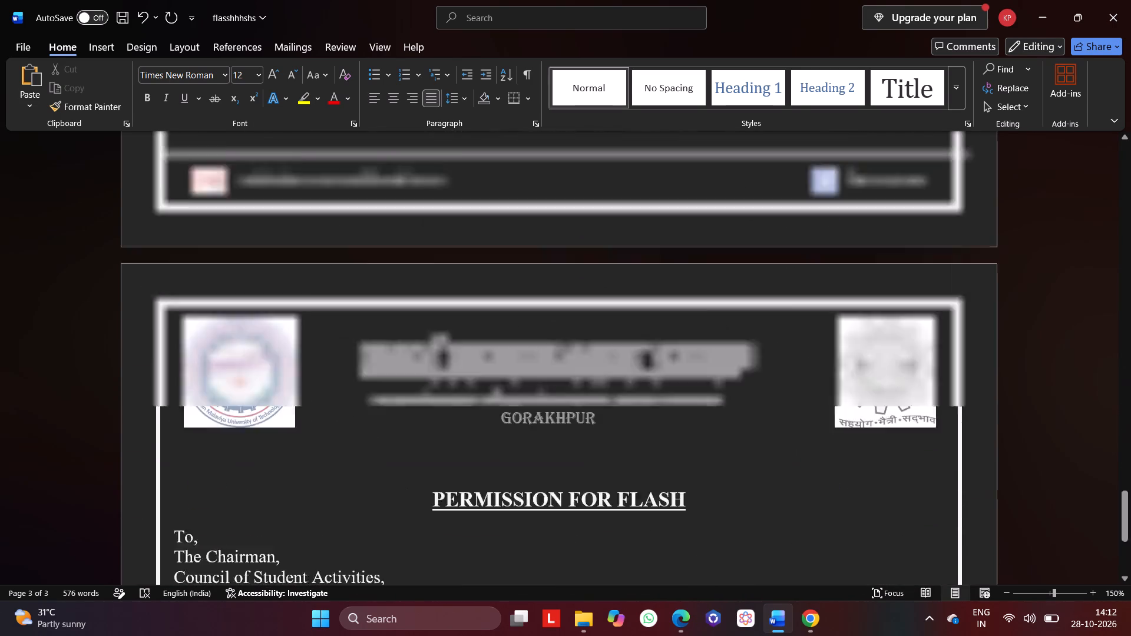
{"action": "scroll", "coordinate": [1060, 337], "scroll_direction": "down", "scroll_amount": 2}
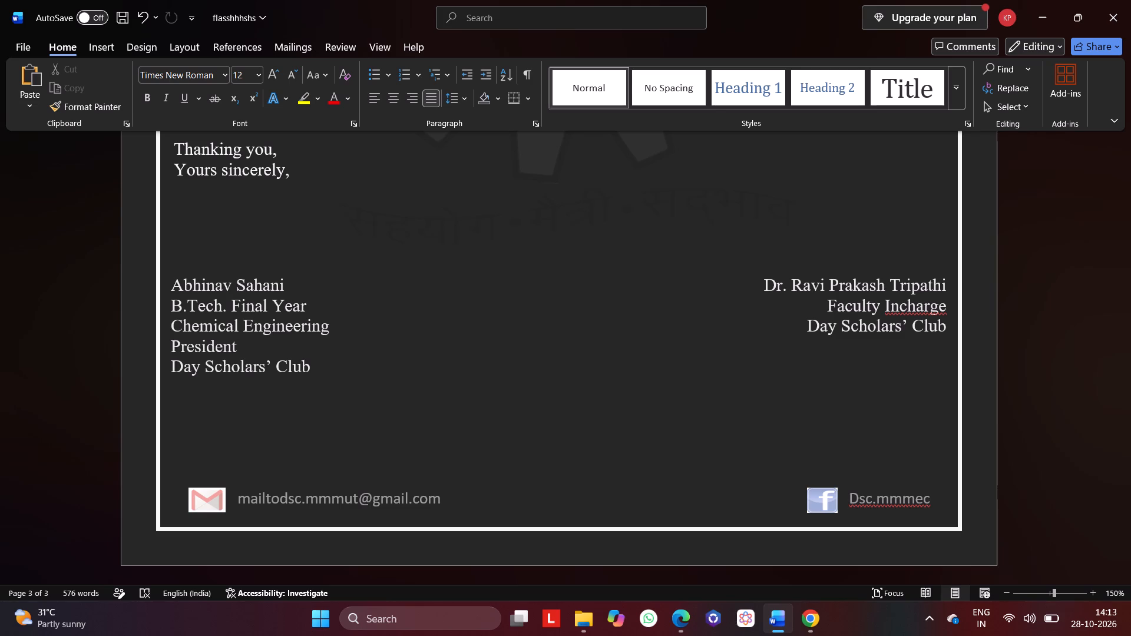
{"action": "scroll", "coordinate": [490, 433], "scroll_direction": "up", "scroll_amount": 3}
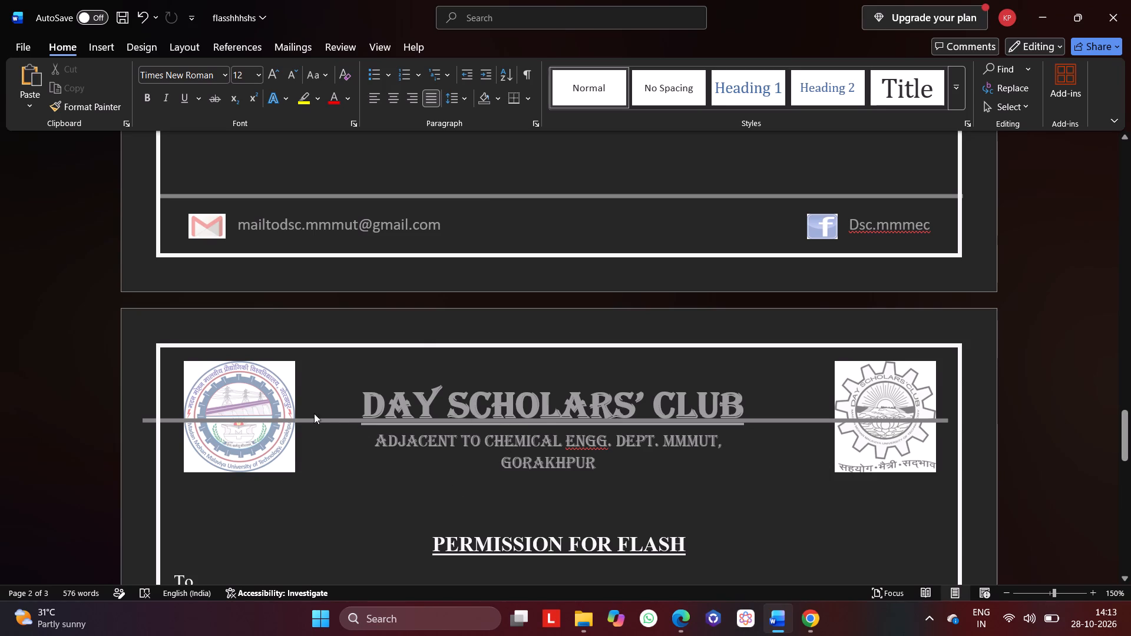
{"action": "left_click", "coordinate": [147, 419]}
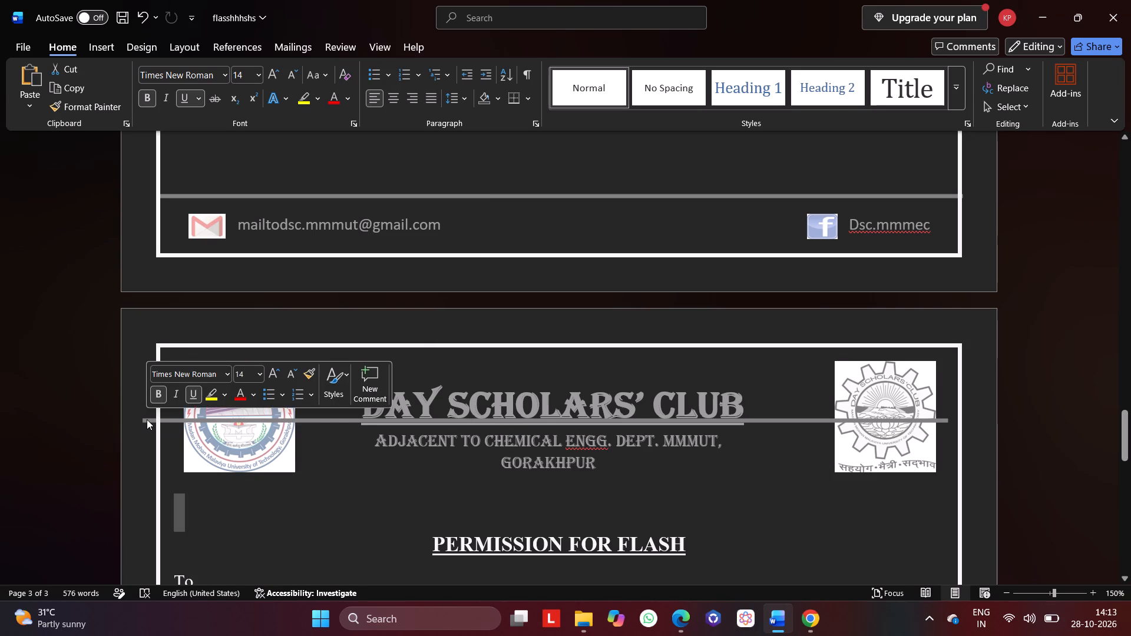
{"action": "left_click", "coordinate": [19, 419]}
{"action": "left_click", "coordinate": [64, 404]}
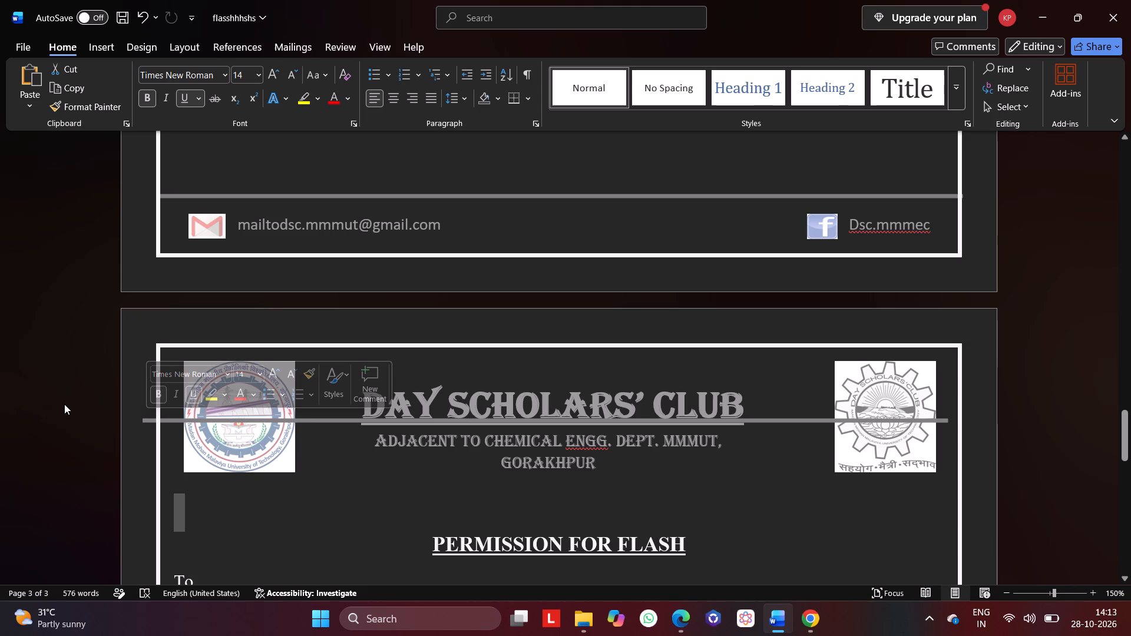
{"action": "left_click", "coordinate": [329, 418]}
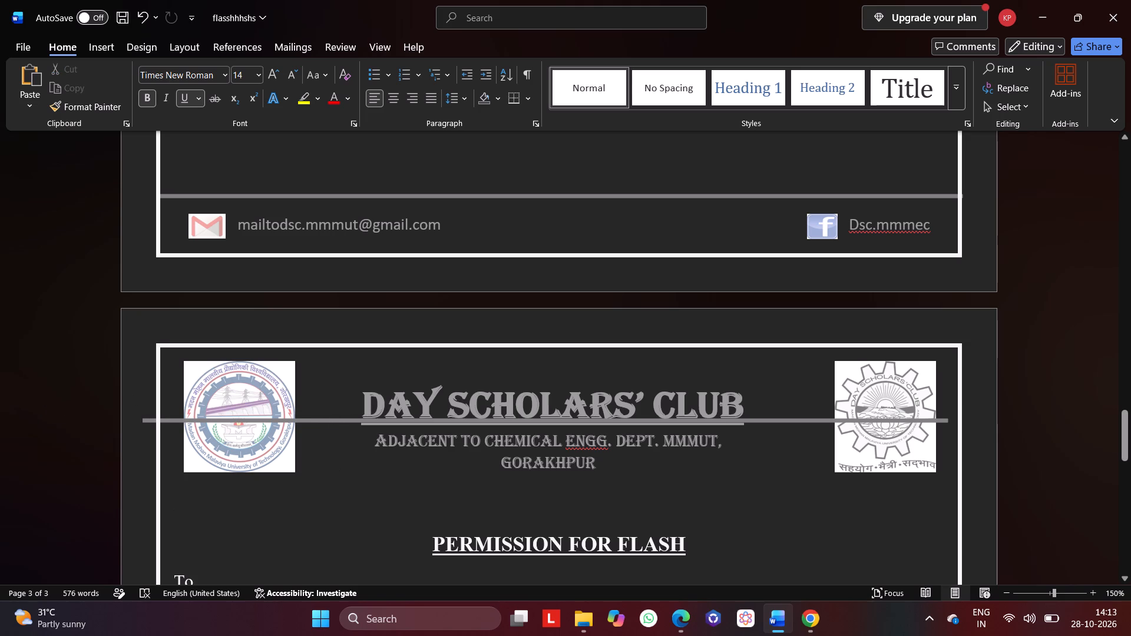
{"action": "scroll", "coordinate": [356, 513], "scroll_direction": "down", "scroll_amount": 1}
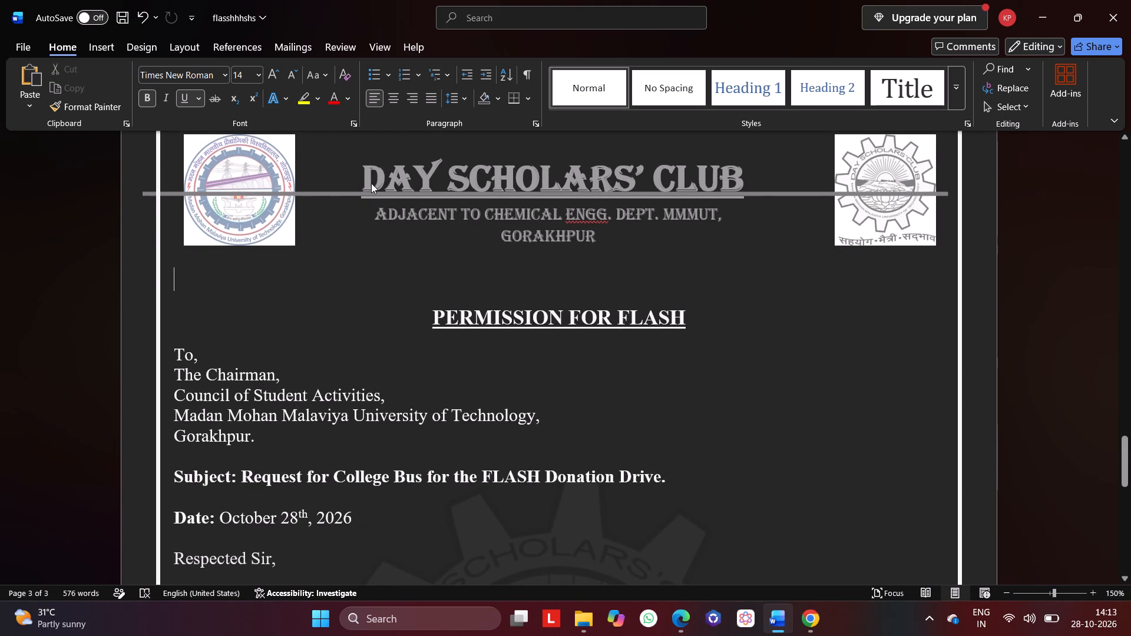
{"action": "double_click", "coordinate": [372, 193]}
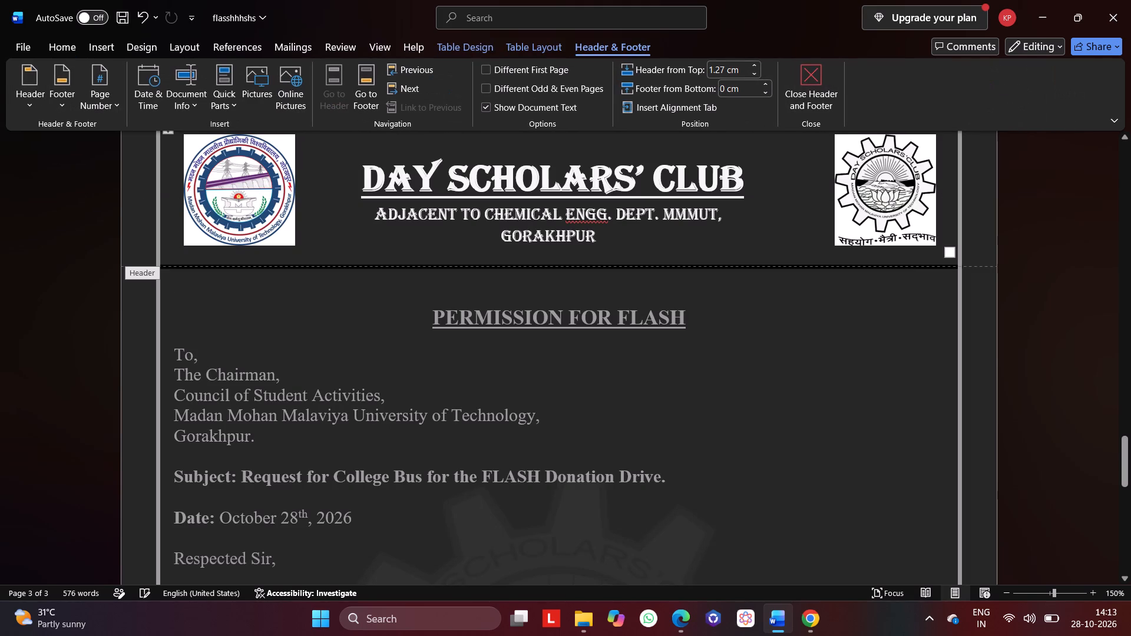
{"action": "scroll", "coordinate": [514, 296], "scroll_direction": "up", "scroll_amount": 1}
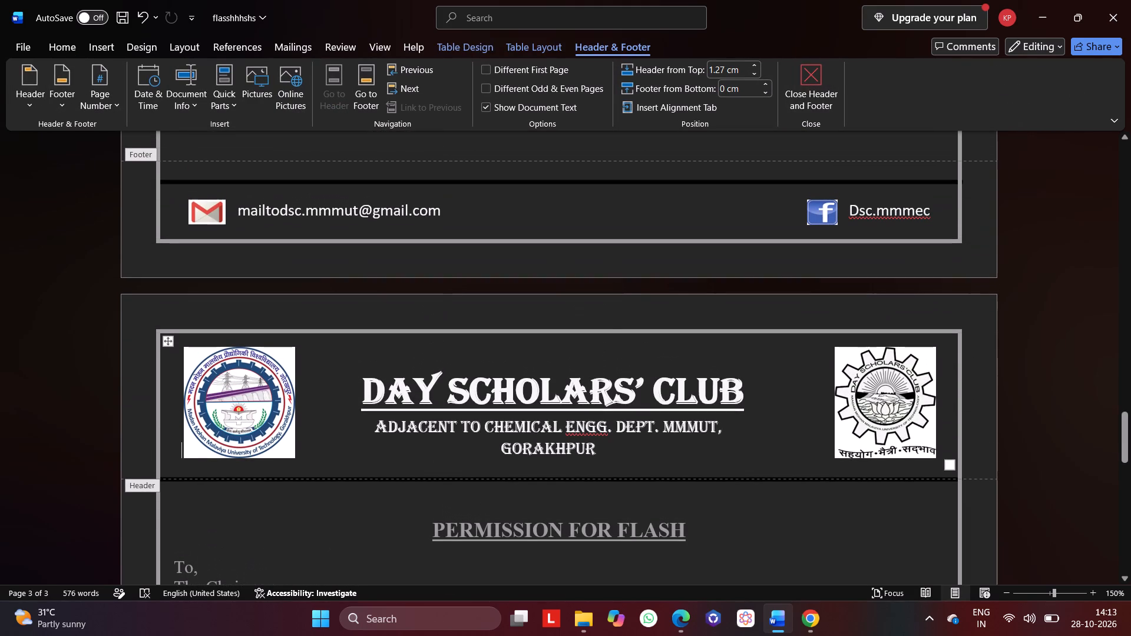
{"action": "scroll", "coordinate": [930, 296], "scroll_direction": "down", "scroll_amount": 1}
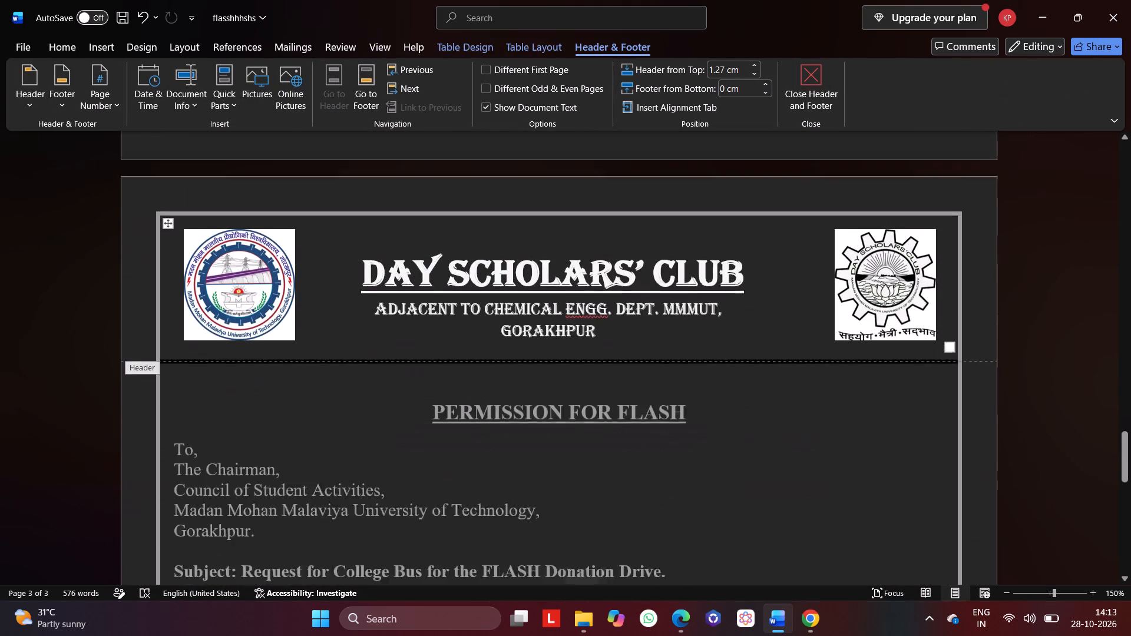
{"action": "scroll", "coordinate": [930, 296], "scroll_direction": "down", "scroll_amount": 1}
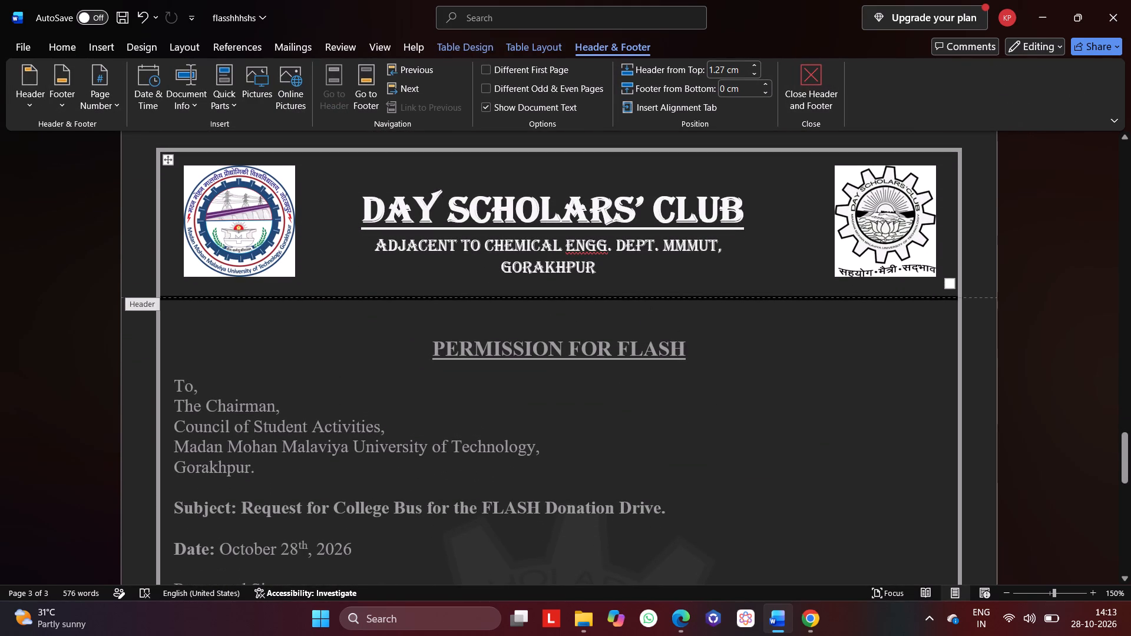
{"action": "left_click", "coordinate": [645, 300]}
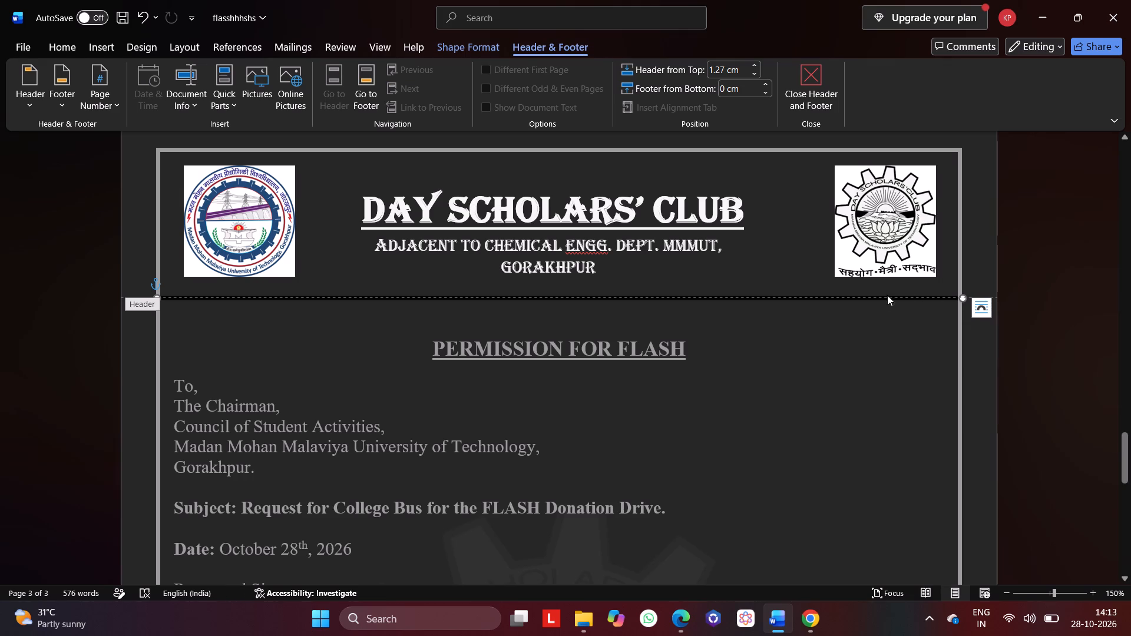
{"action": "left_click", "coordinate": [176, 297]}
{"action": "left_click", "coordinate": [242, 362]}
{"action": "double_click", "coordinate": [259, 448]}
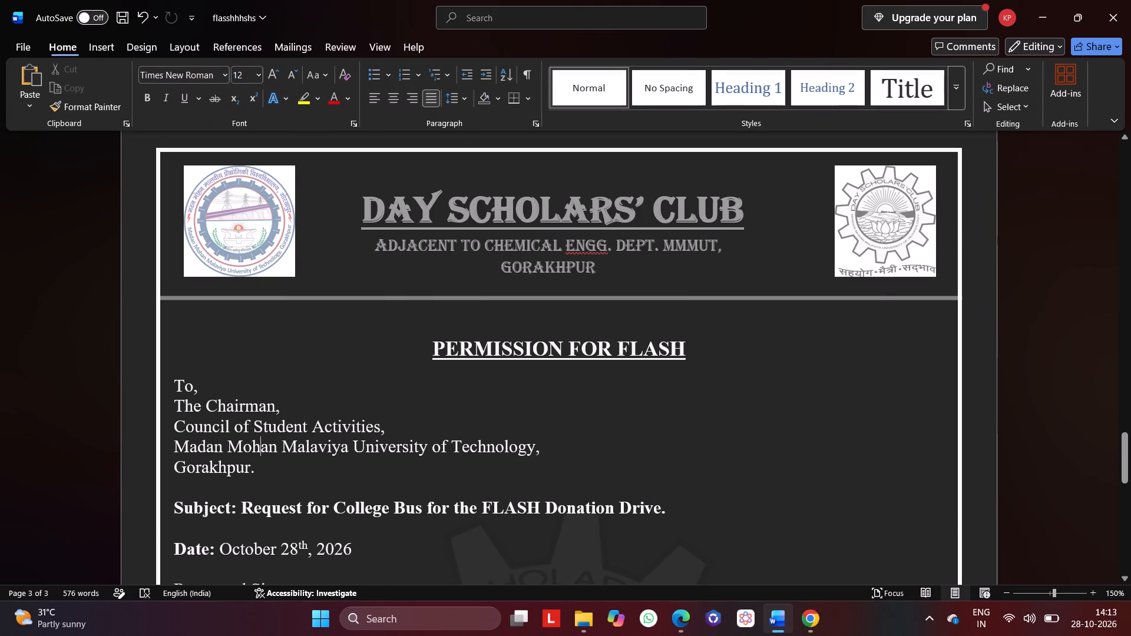
Open the page-three footer for editing and select the horizontal divider line above the contact details.
{"action": "scroll", "coordinate": [637, 391], "scroll_direction": "down", "scroll_amount": 5}
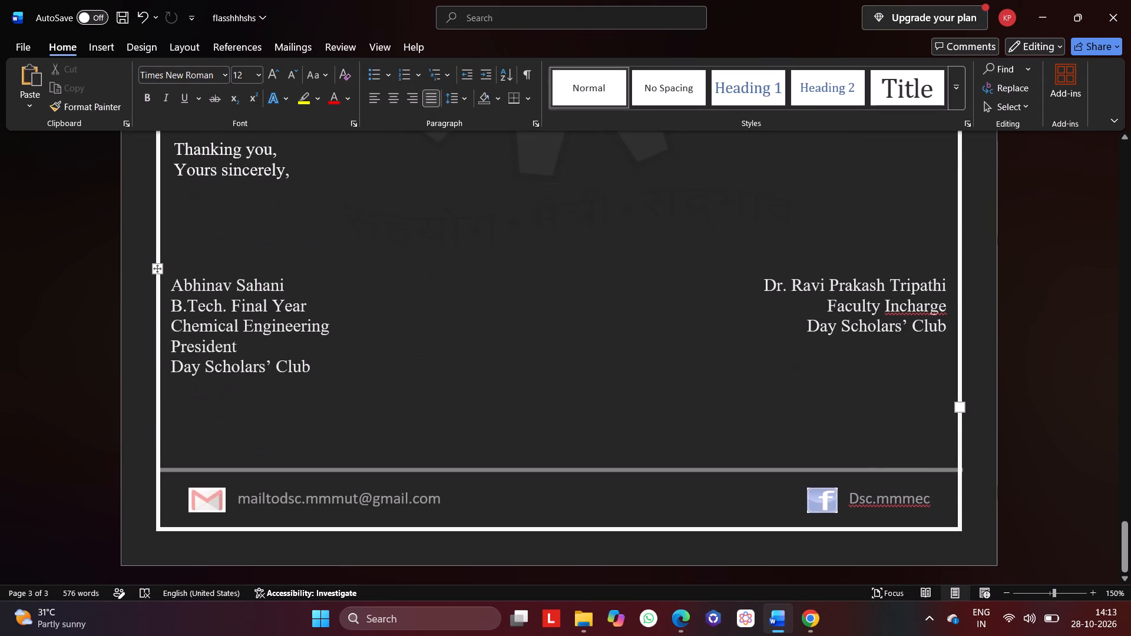
{"action": "double_click", "coordinate": [660, 471]}
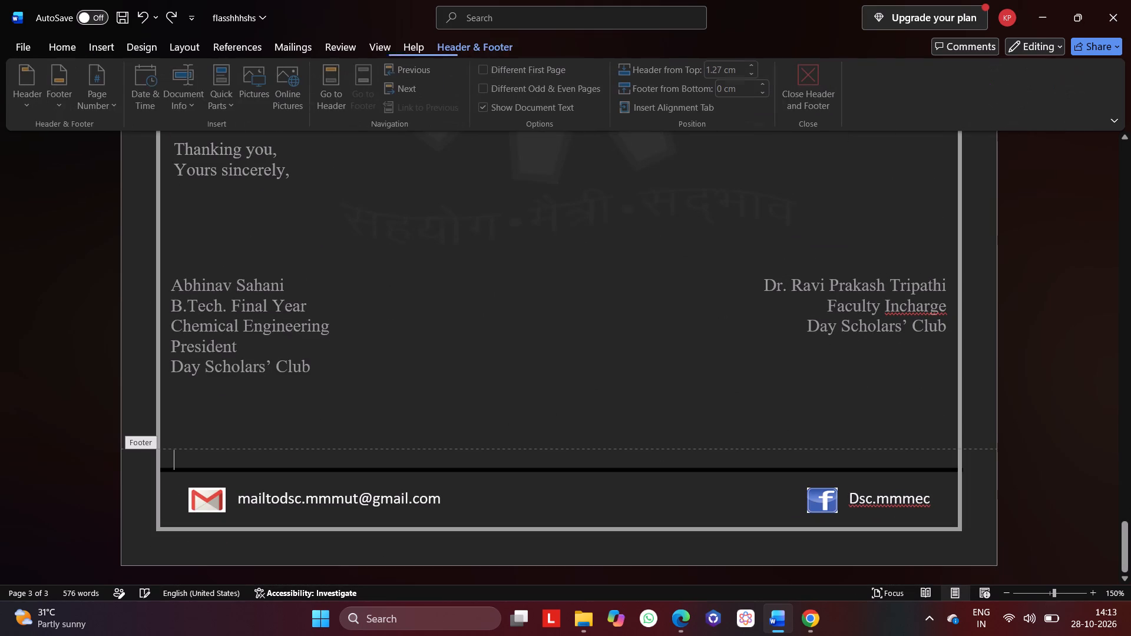
{"action": "right_click", "coordinate": [660, 471]}
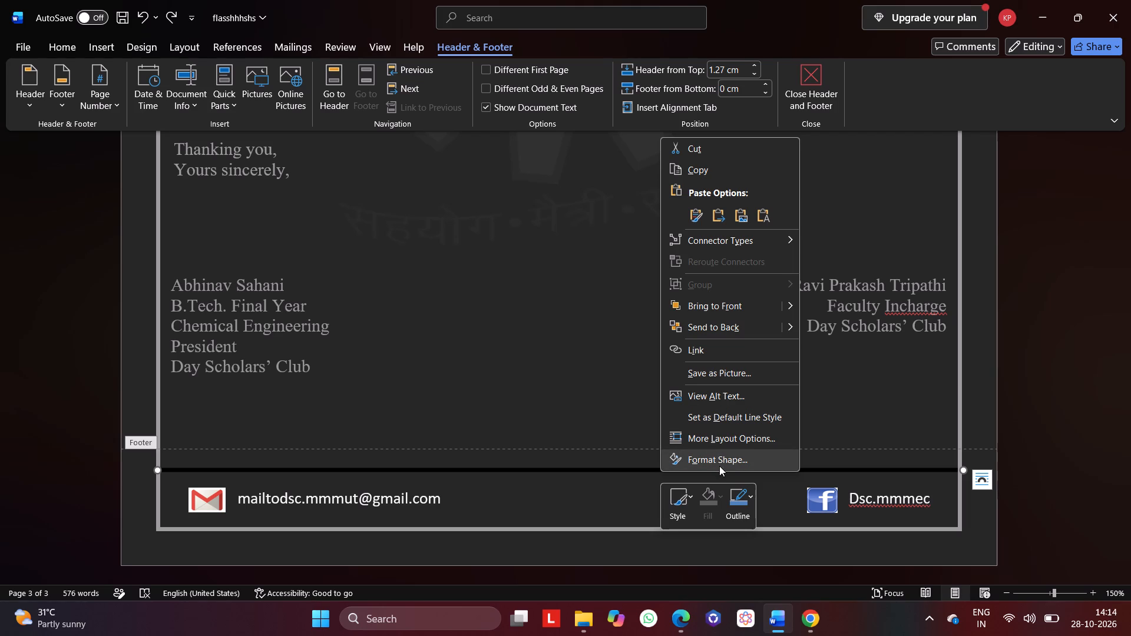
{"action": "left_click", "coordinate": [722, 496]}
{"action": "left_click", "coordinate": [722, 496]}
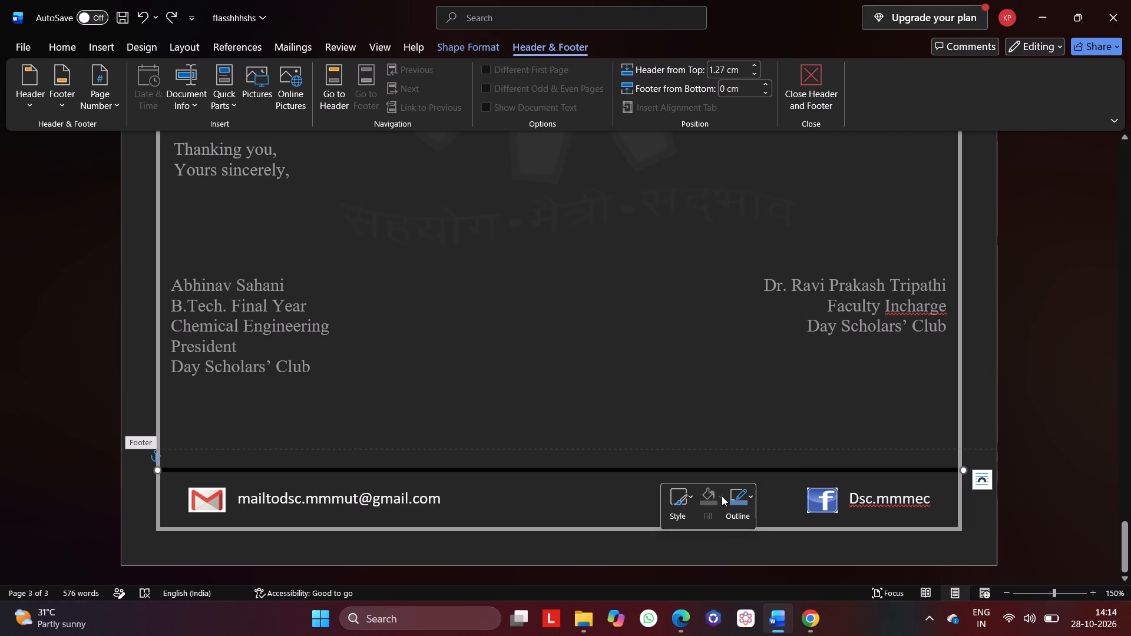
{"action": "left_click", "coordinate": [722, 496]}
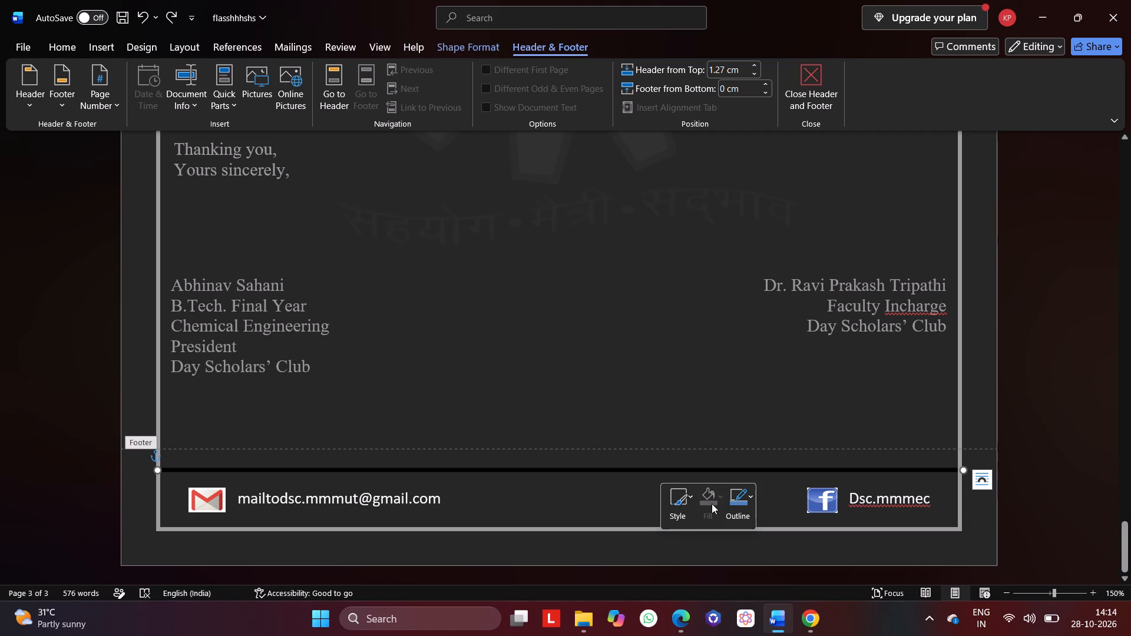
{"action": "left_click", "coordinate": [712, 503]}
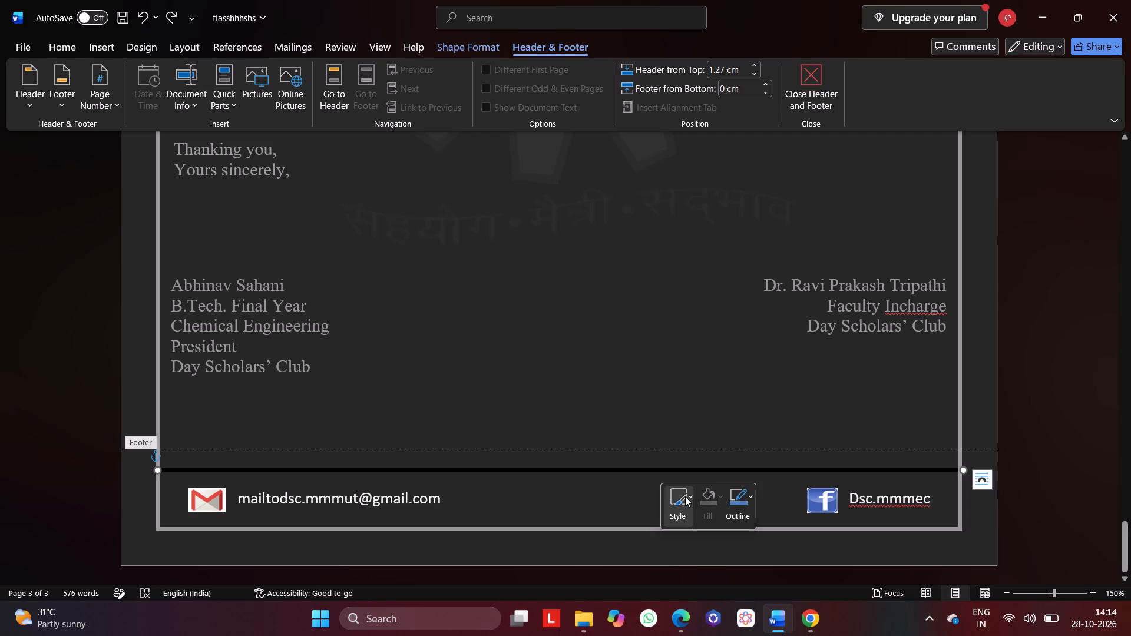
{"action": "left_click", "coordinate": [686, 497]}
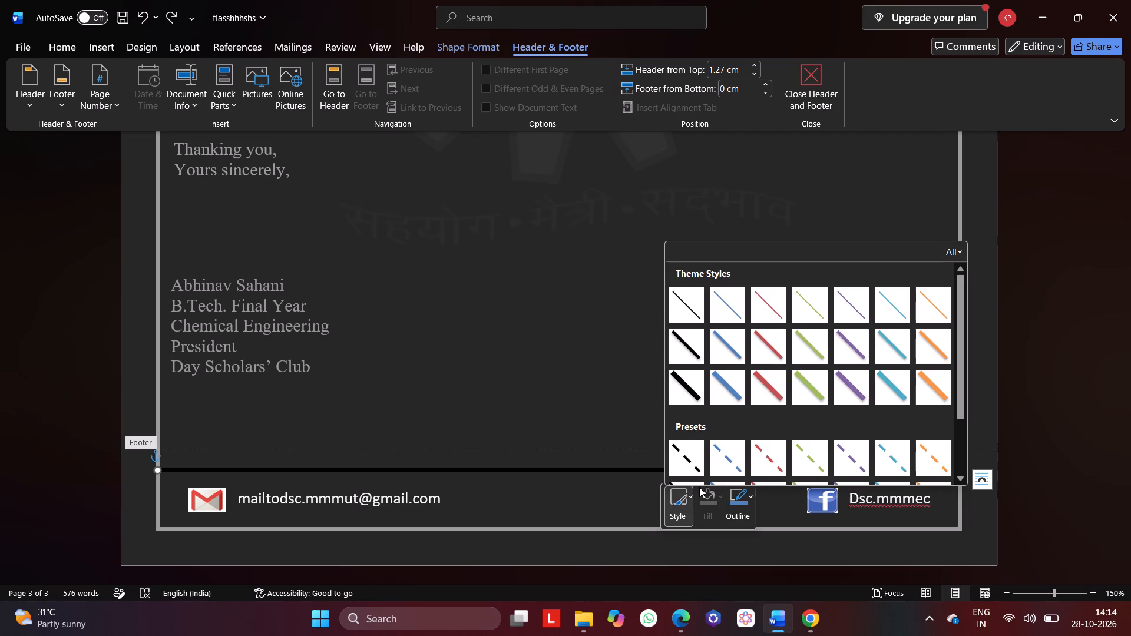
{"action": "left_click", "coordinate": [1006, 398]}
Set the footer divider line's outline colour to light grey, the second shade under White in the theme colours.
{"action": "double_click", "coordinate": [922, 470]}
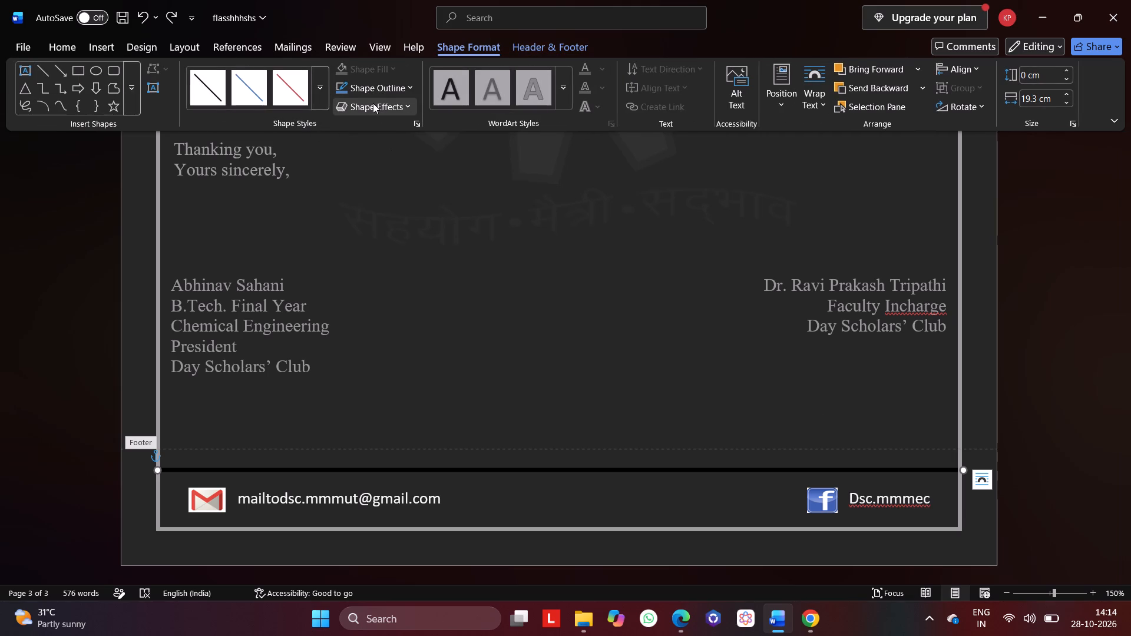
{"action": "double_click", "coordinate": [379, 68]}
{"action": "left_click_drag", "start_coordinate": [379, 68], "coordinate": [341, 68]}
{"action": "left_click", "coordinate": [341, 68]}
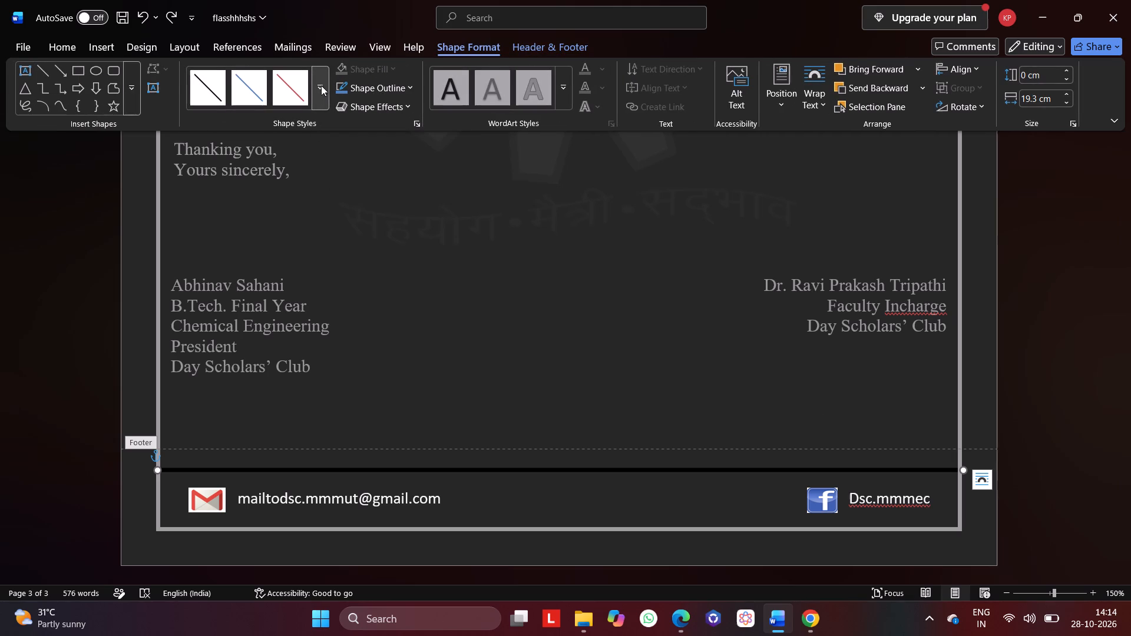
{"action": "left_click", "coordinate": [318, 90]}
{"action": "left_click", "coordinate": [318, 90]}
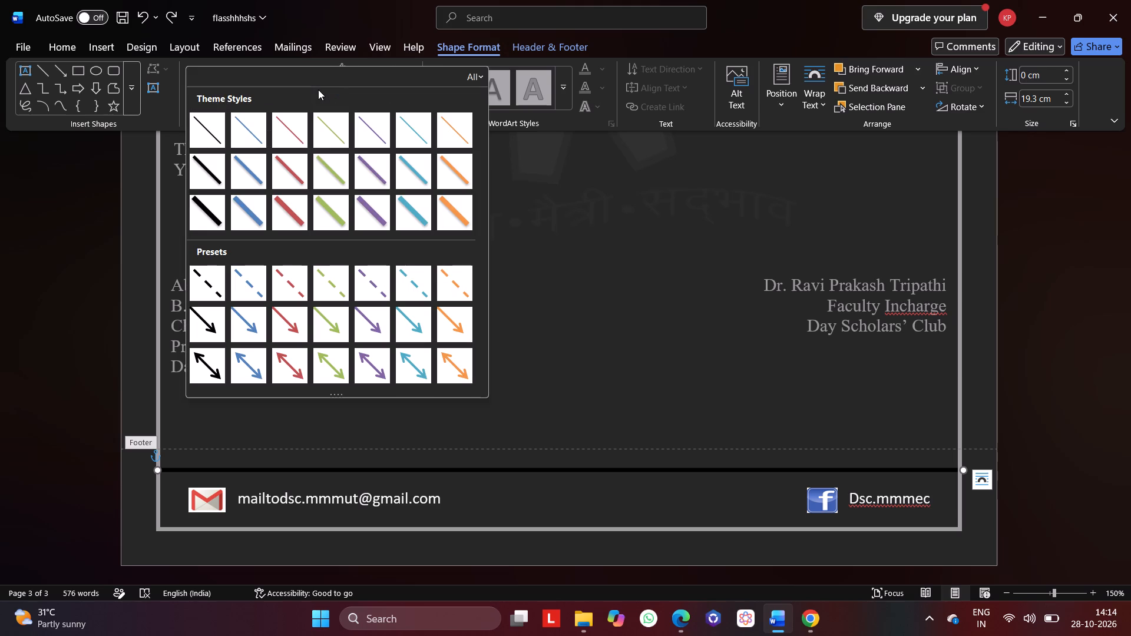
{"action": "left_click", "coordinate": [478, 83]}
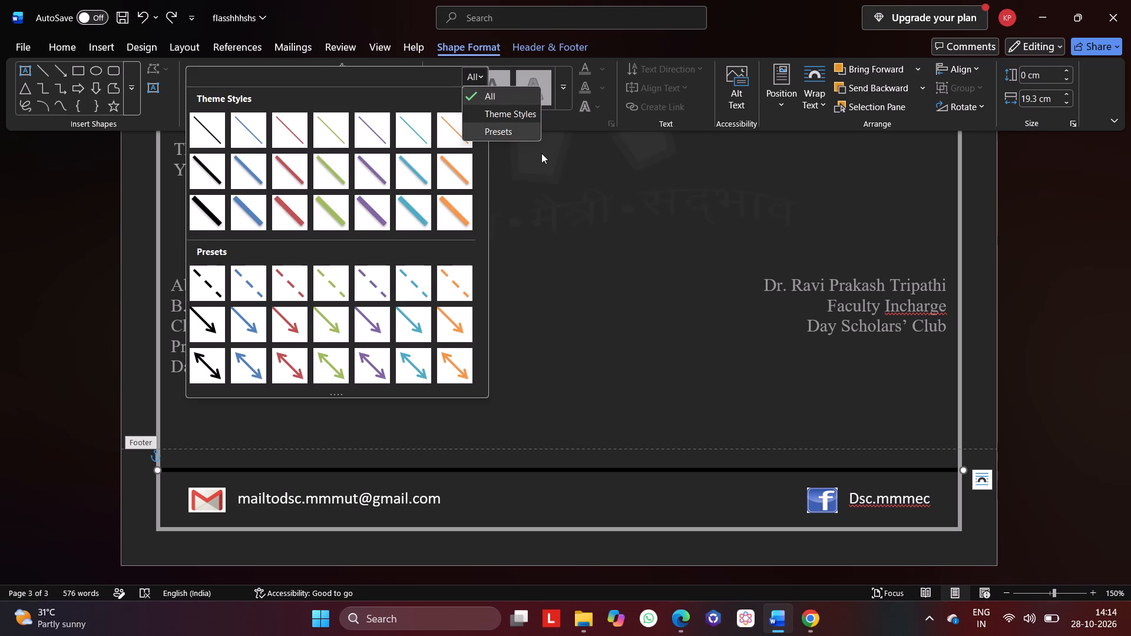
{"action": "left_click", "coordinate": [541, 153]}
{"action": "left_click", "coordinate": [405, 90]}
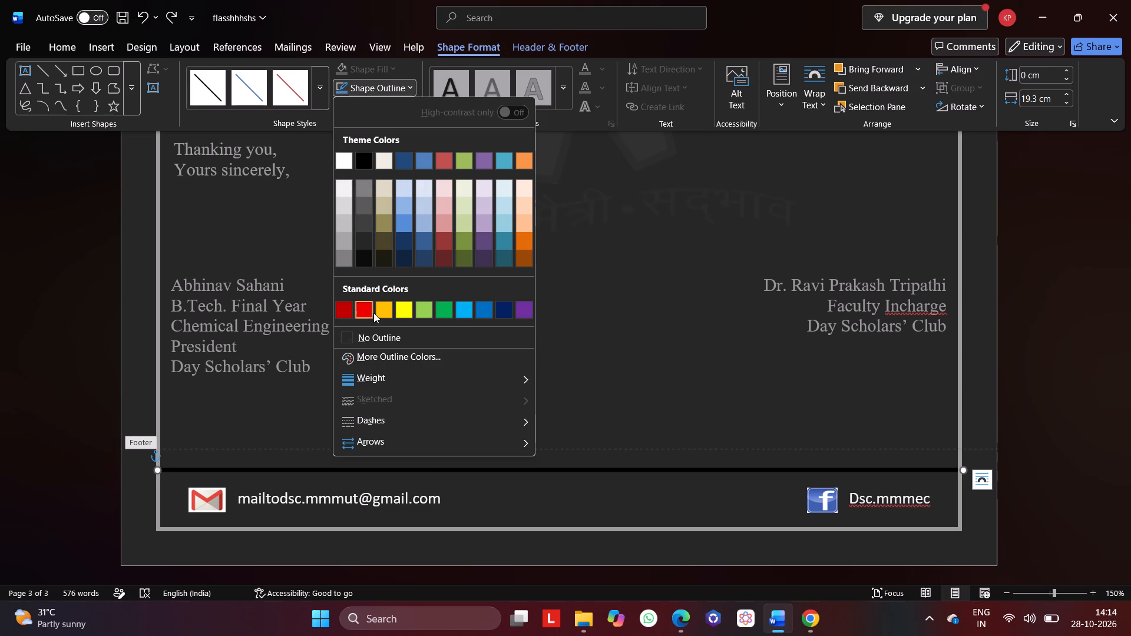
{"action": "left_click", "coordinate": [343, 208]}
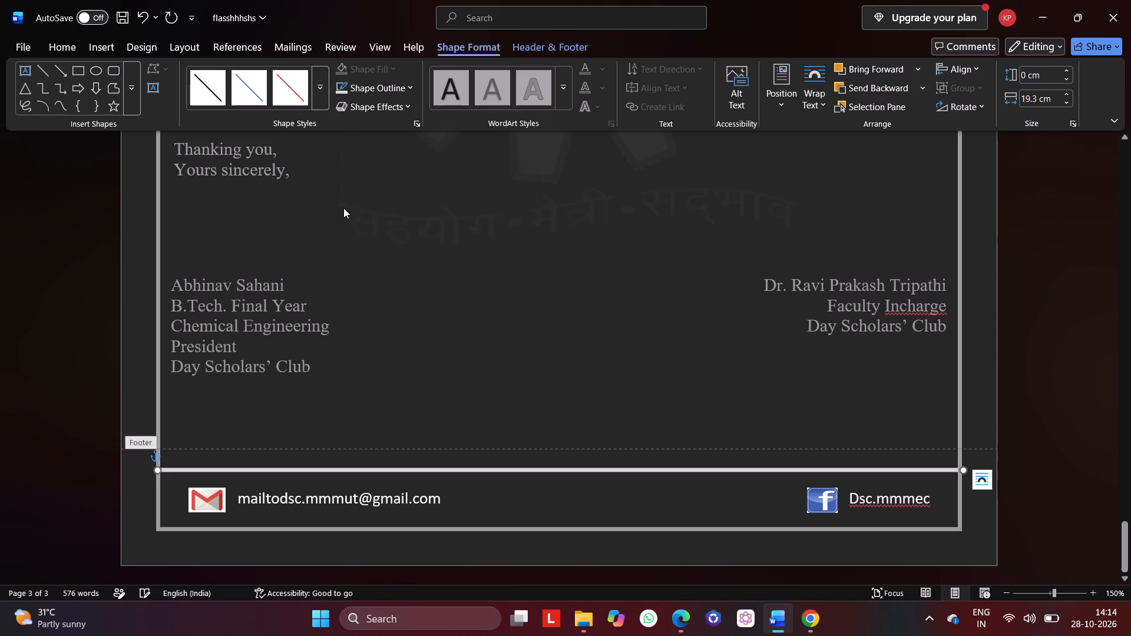
Set the footer divider line's outline colour to a medium grey, the fourth shade under White in the theme colours.
{"action": "right_click", "coordinate": [464, 468]}
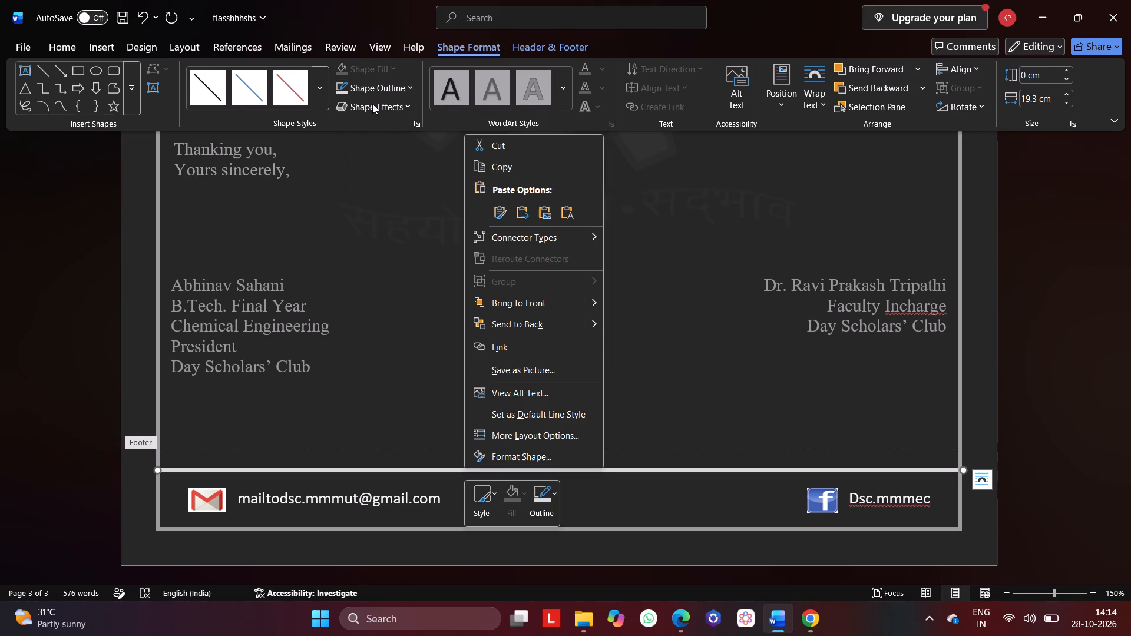
{"action": "left_click", "coordinate": [372, 104]}
{"action": "left_click", "coordinate": [372, 91]}
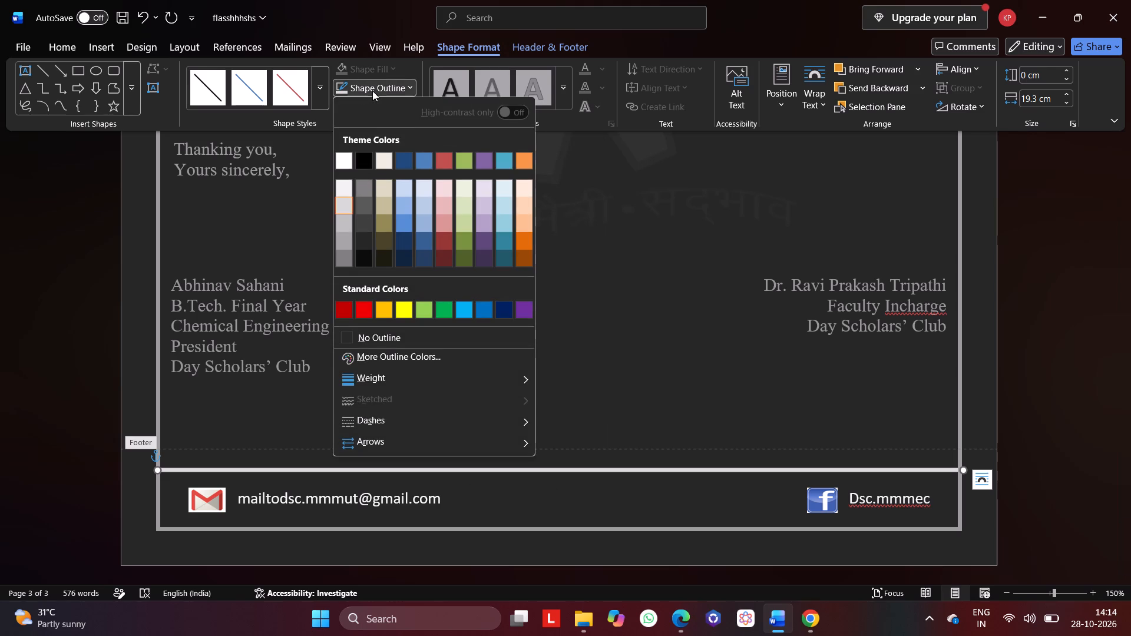
{"action": "left_click", "coordinate": [344, 242]}
Recolour the black divider line beneath the club name in the header to the same medium grey as the footer line.
{"action": "scroll", "coordinate": [518, 320], "scroll_direction": "up", "scroll_amount": 3}
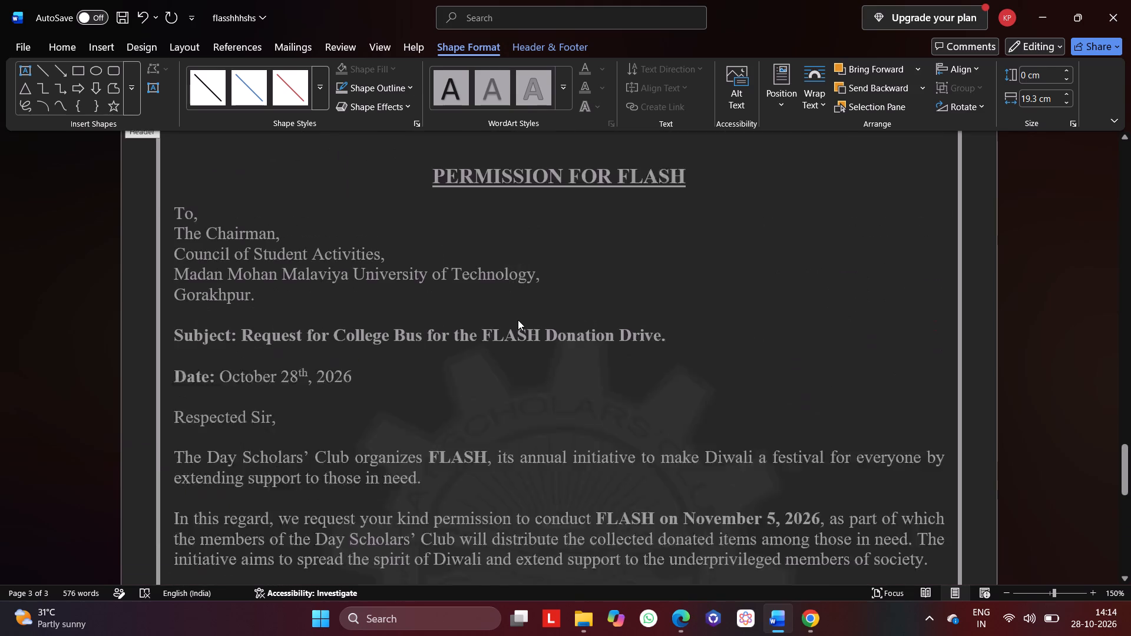
{"action": "scroll", "coordinate": [518, 320], "scroll_direction": "up", "scroll_amount": 1}
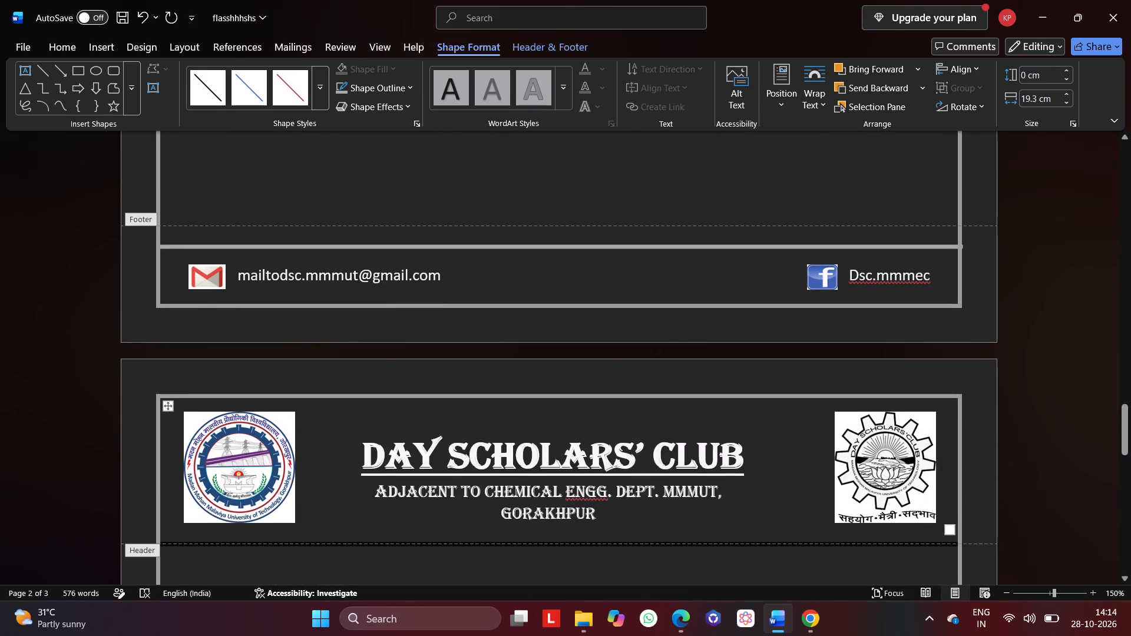
{"action": "left_click", "coordinate": [498, 547]}
{"action": "double_click", "coordinate": [498, 543]}
{"action": "right_click", "coordinate": [498, 543]}
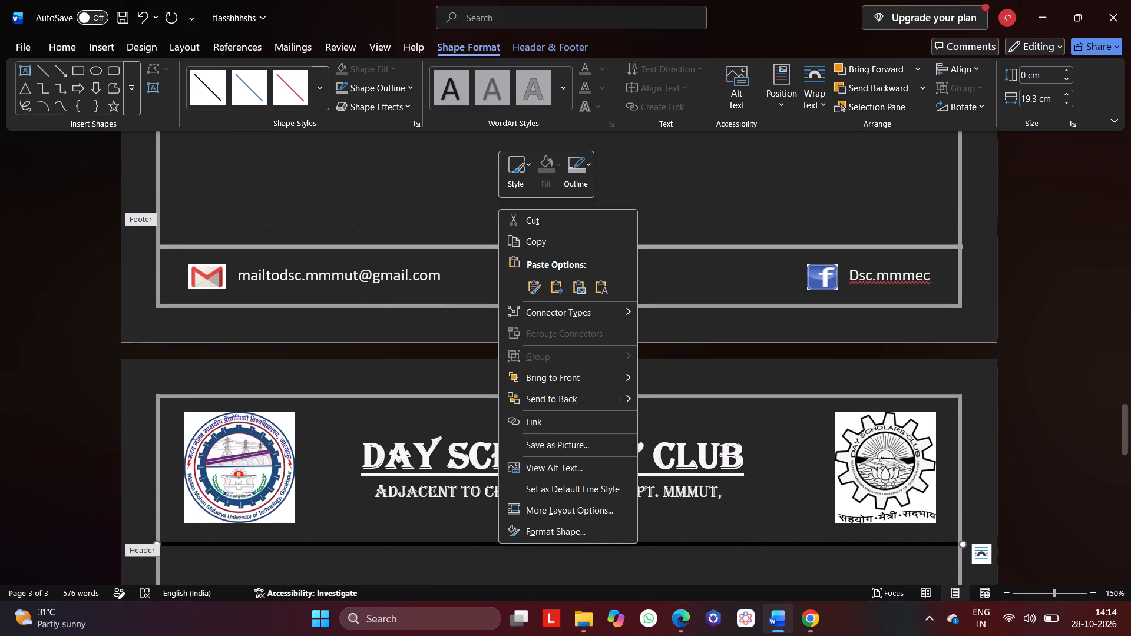
{"action": "left_click", "coordinate": [382, 94]}
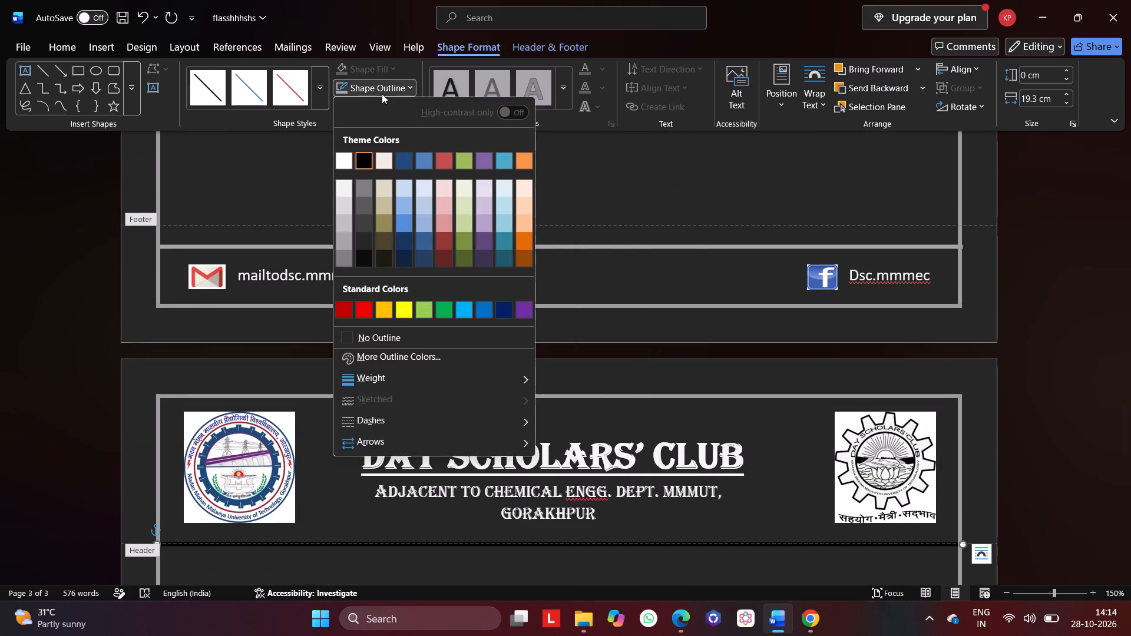
{"action": "left_click", "coordinate": [340, 241]}
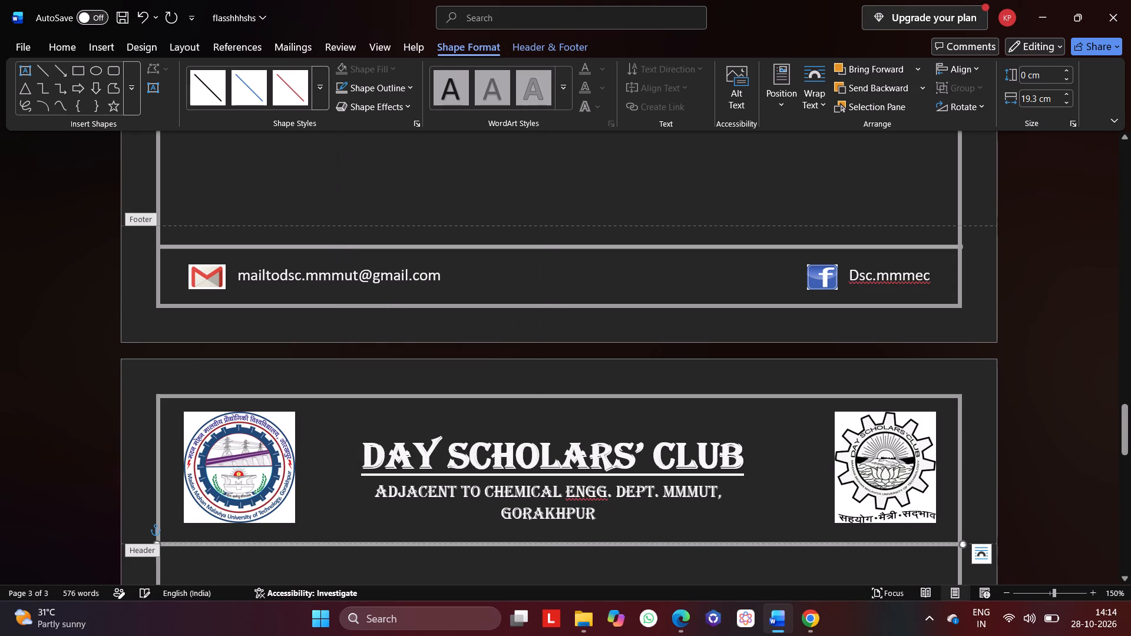
{"action": "left_click", "coordinate": [1086, 503]}
Look through all three pages to check how the header and footer divider lines appear in the document.
{"action": "scroll", "coordinate": [1086, 503], "scroll_direction": "up", "scroll_amount": 2}
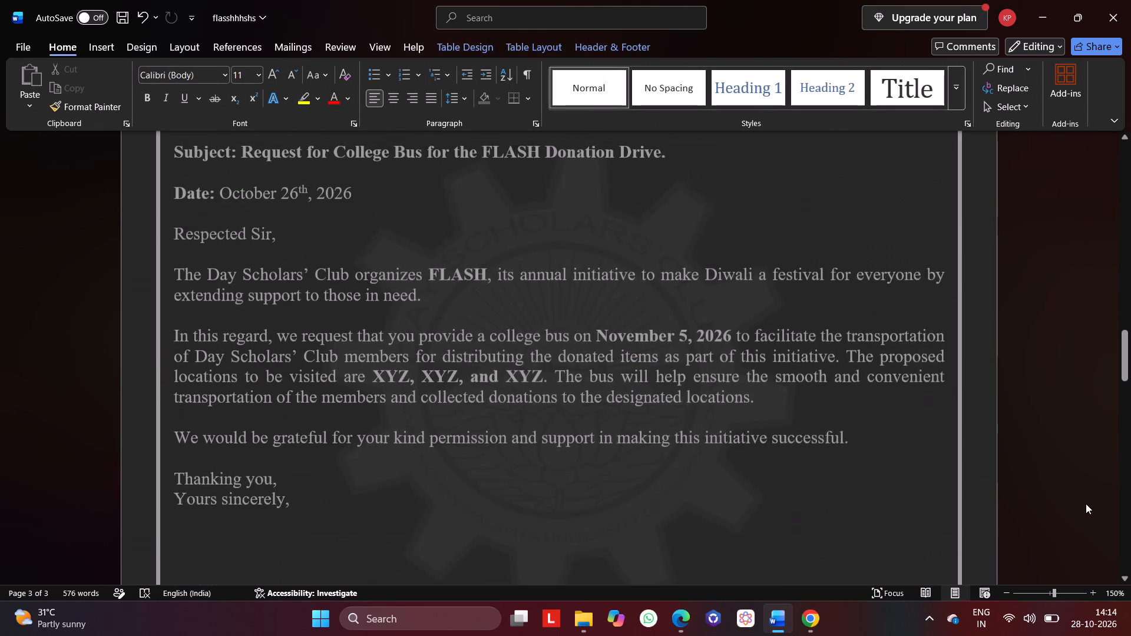
{"action": "scroll", "coordinate": [1086, 503], "scroll_direction": "up", "scroll_amount": 2}
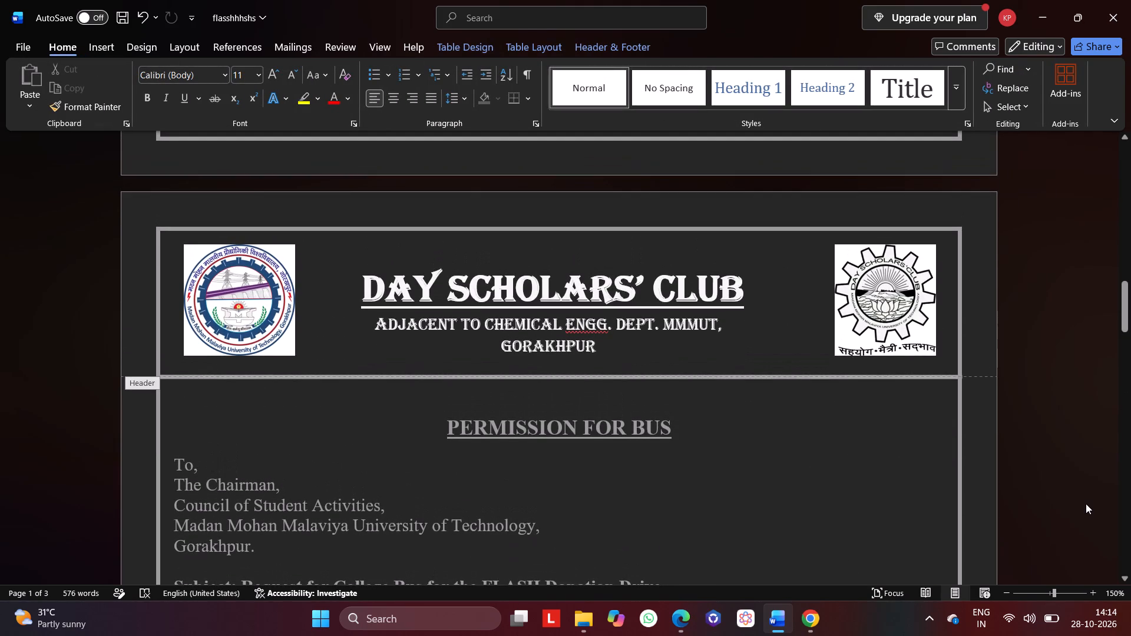
{"action": "scroll", "coordinate": [1086, 503], "scroll_direction": "up", "scroll_amount": 8}
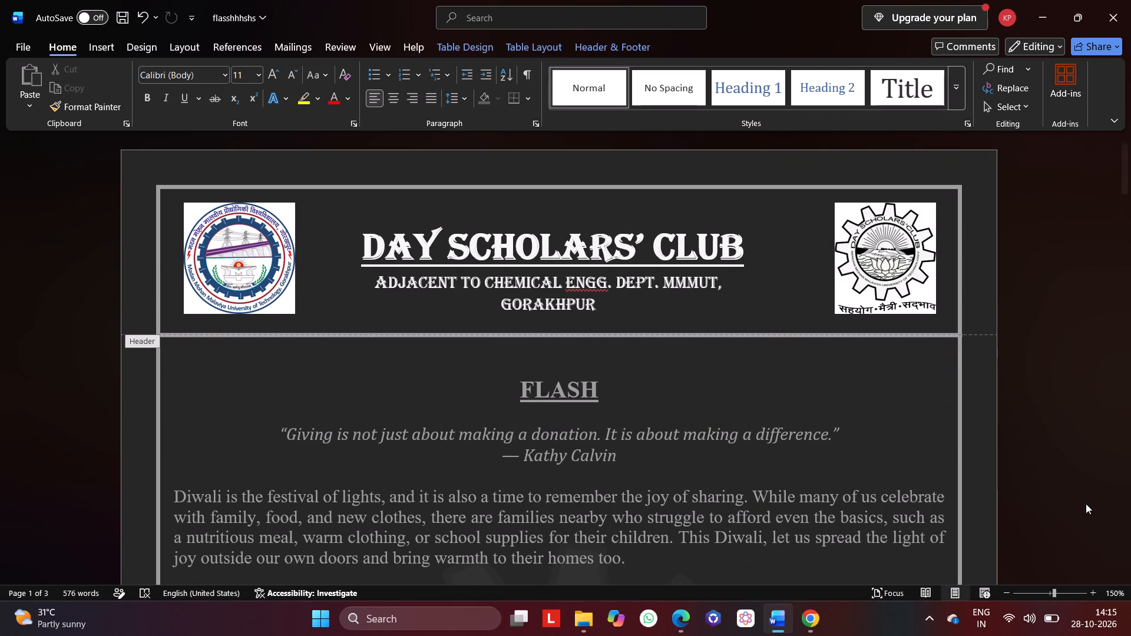
{"action": "scroll", "coordinate": [1086, 503], "scroll_direction": "up", "scroll_amount": 2}
{"action": "scroll", "coordinate": [1046, 350], "scroll_direction": "up", "scroll_amount": 2}
{"action": "scroll", "coordinate": [1046, 350], "scroll_direction": "down", "scroll_amount": 2}
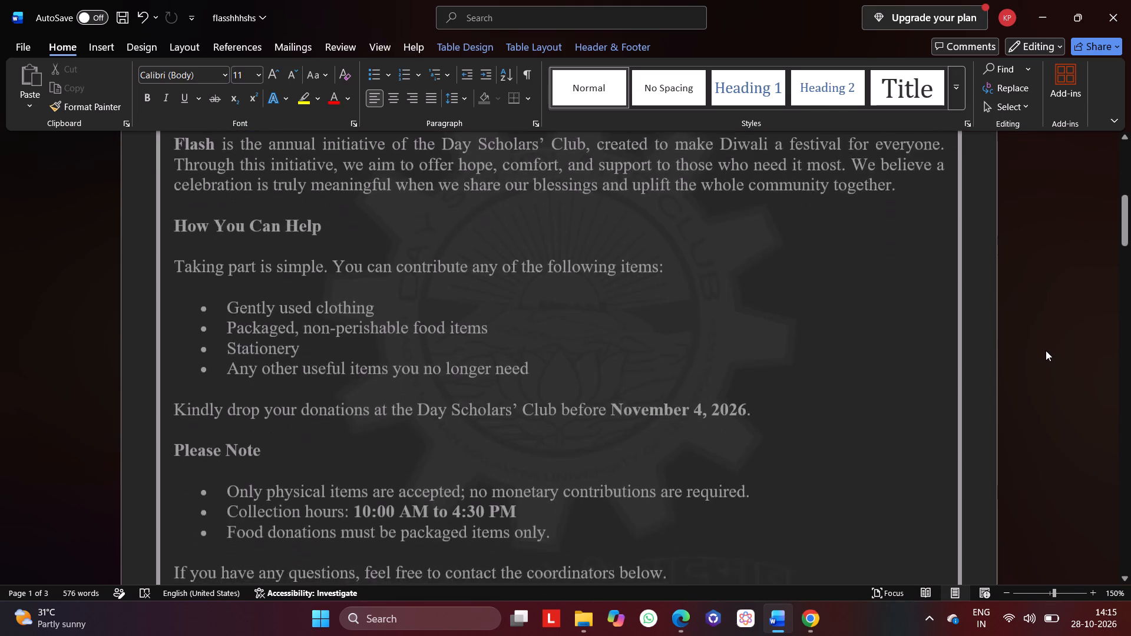
{"action": "scroll", "coordinate": [1046, 350], "scroll_direction": "down", "scroll_amount": 6}
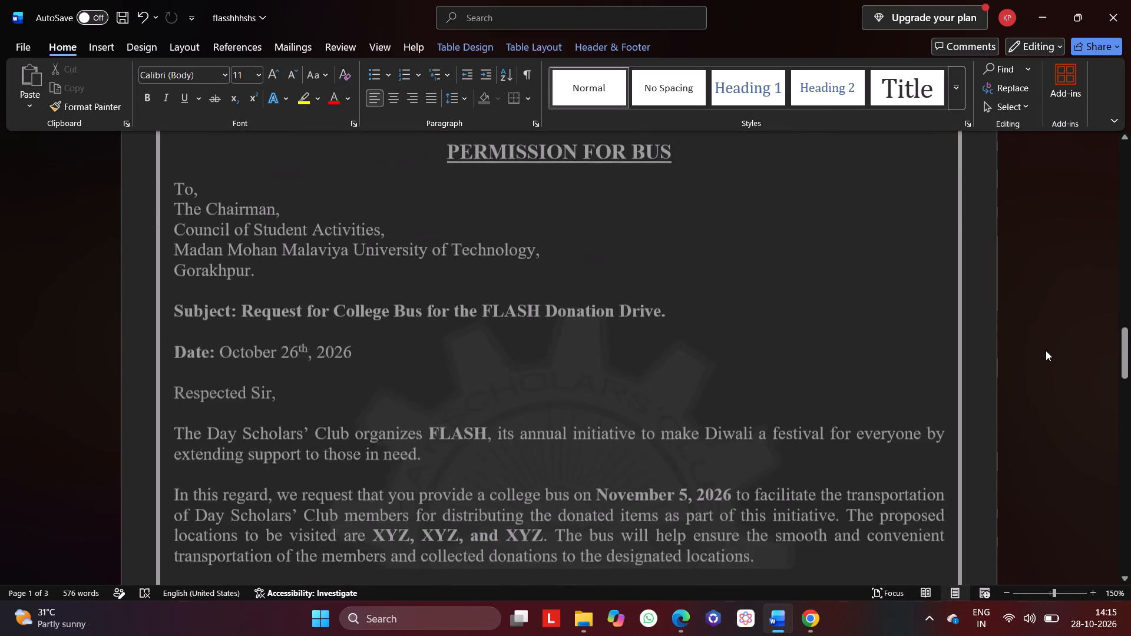
{"action": "scroll", "coordinate": [1046, 350], "scroll_direction": "down", "scroll_amount": 4}
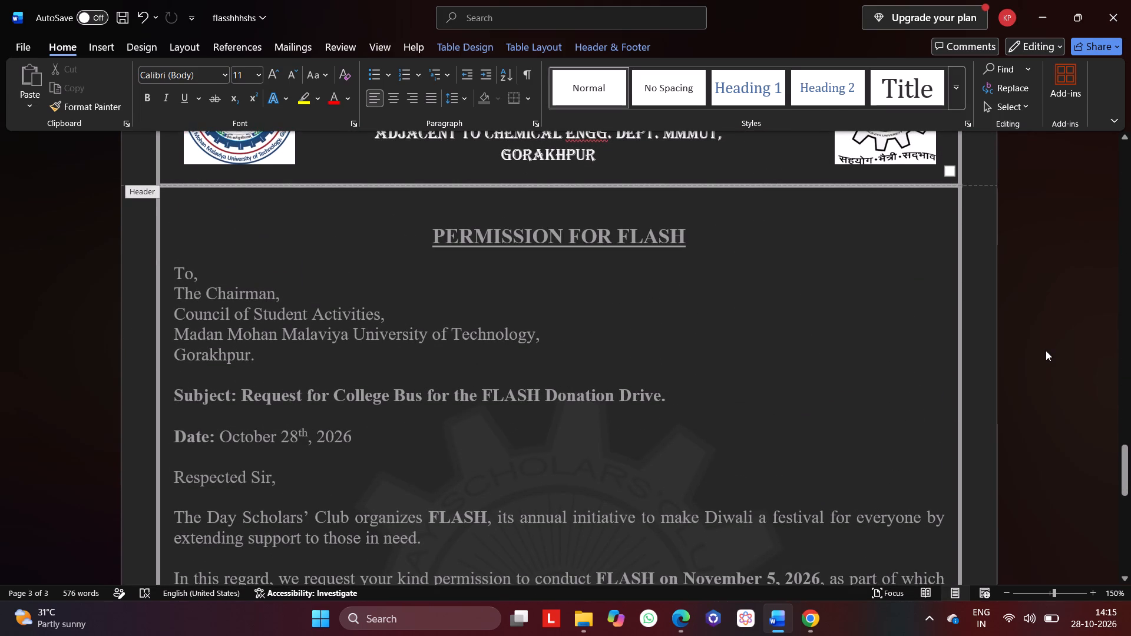
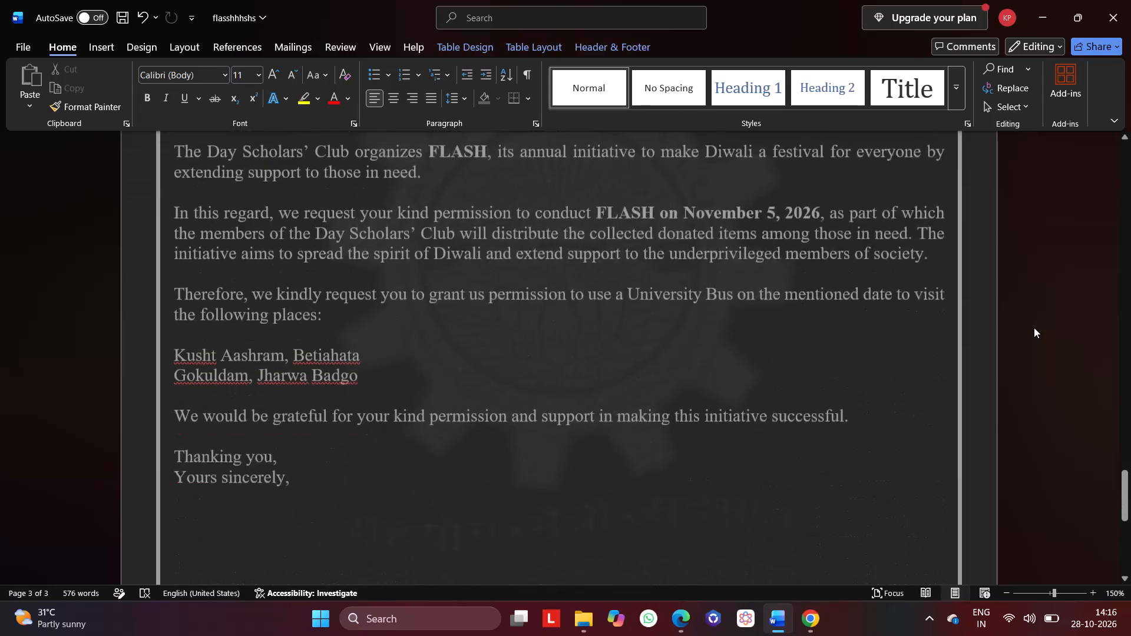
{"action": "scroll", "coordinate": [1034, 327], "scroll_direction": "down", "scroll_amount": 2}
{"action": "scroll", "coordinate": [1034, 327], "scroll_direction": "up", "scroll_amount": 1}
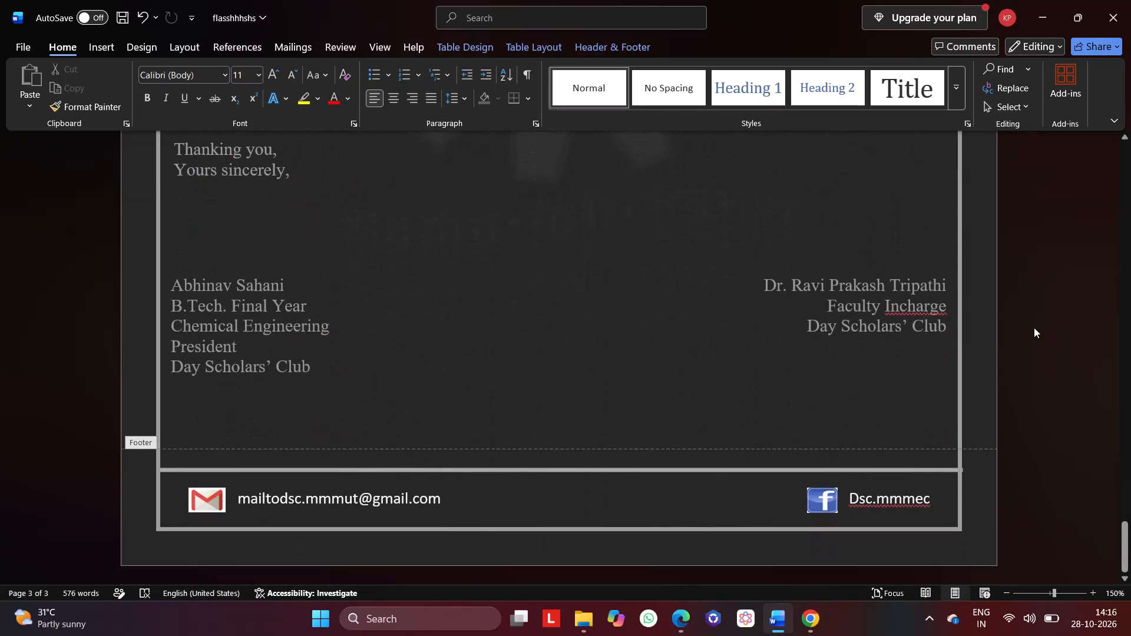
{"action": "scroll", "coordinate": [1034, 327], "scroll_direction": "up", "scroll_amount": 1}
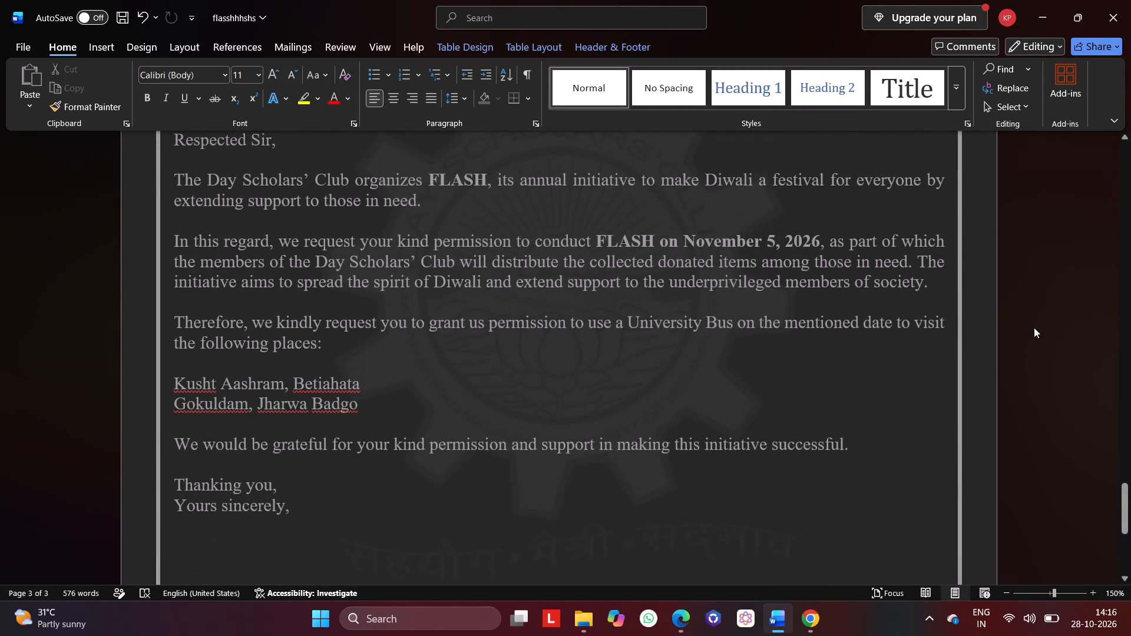
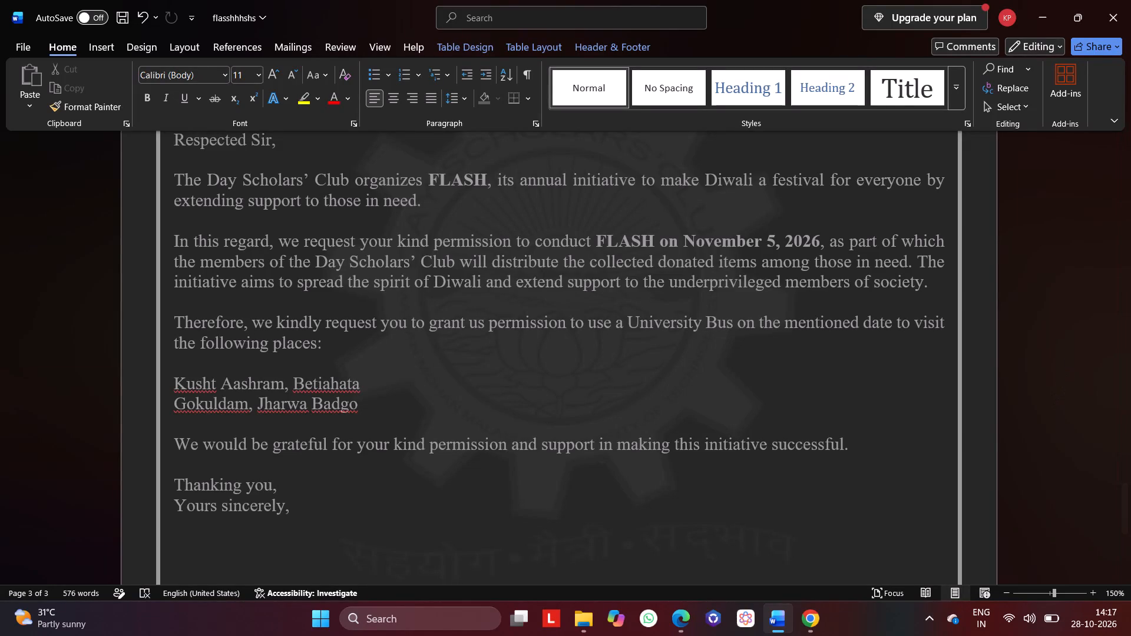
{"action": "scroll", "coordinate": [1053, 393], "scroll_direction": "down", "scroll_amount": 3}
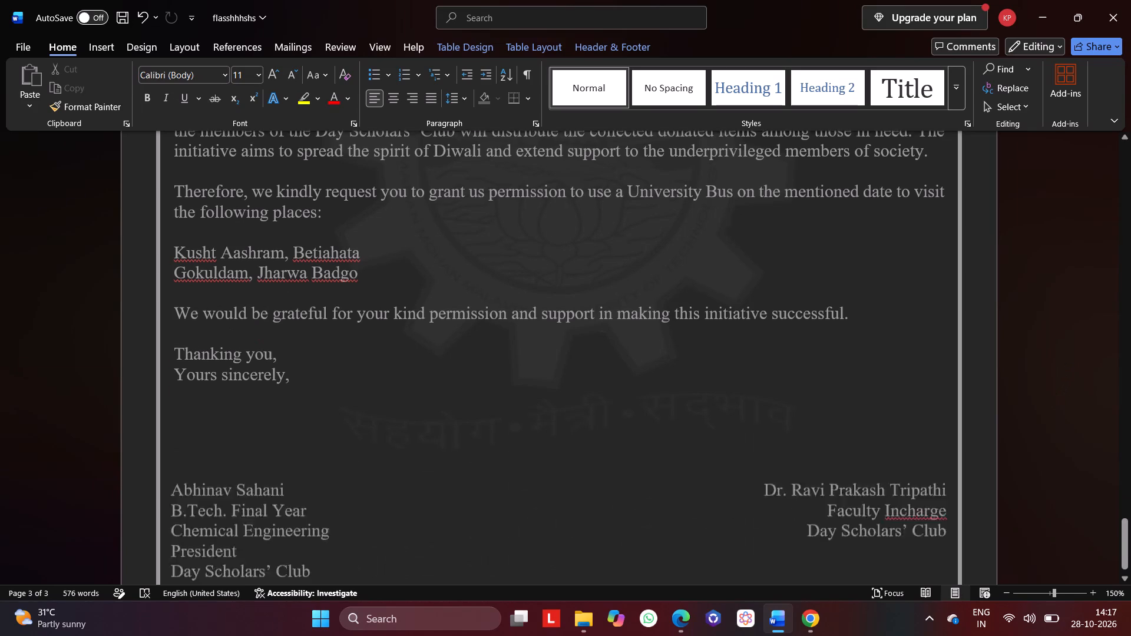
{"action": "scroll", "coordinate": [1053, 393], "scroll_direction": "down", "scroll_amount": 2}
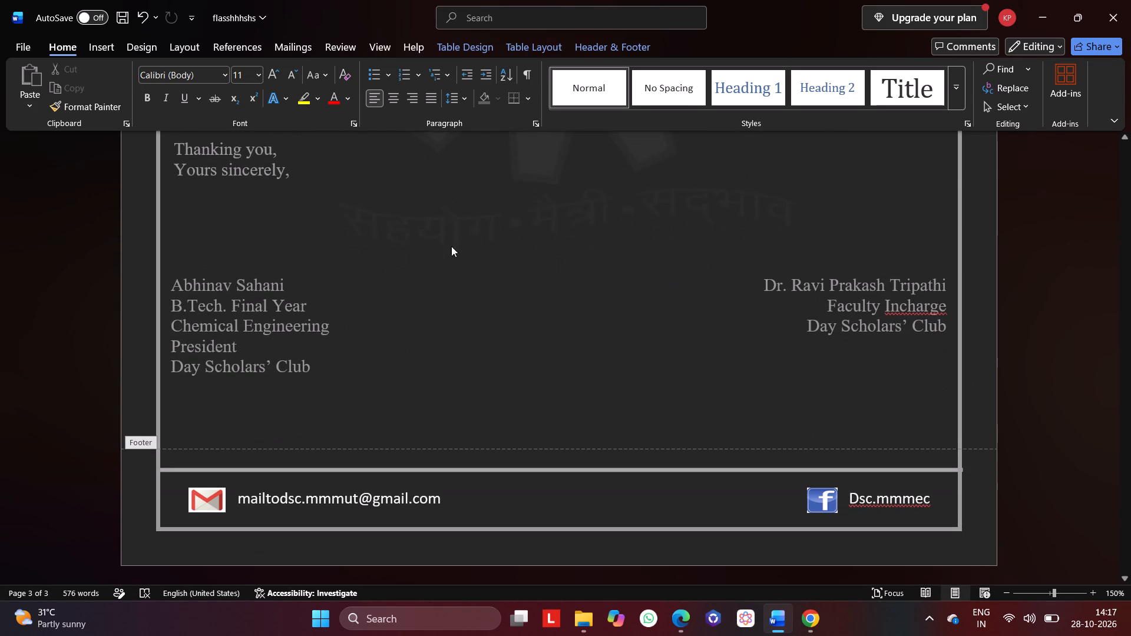
Switch to the File Explorer window with the Downloads folder.
{"action": "left_click", "coordinate": [582, 631]}
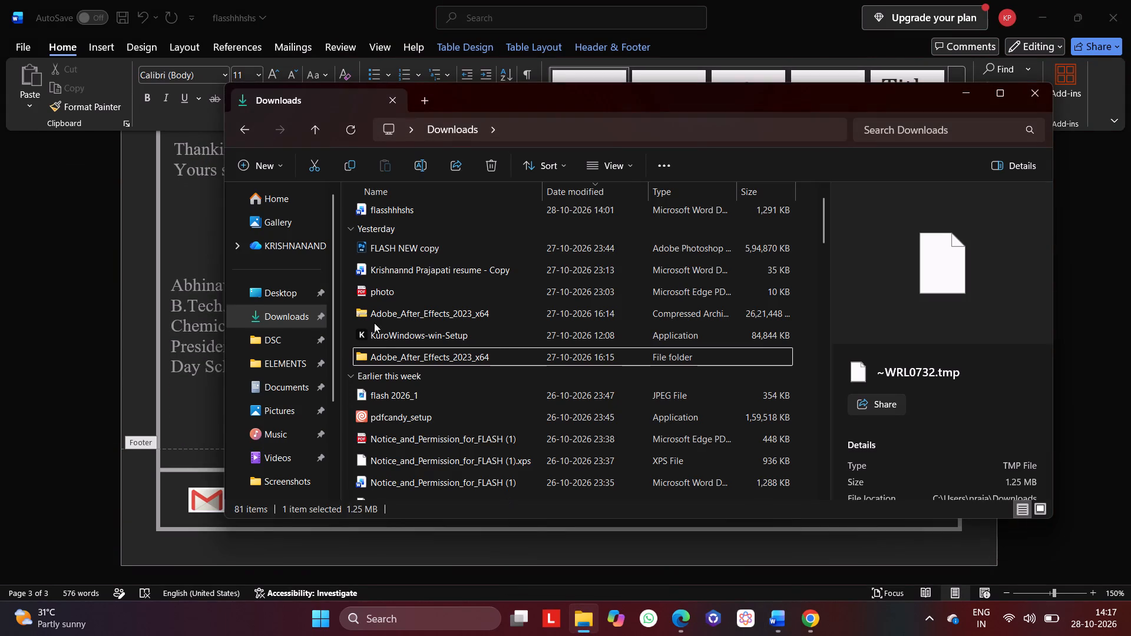
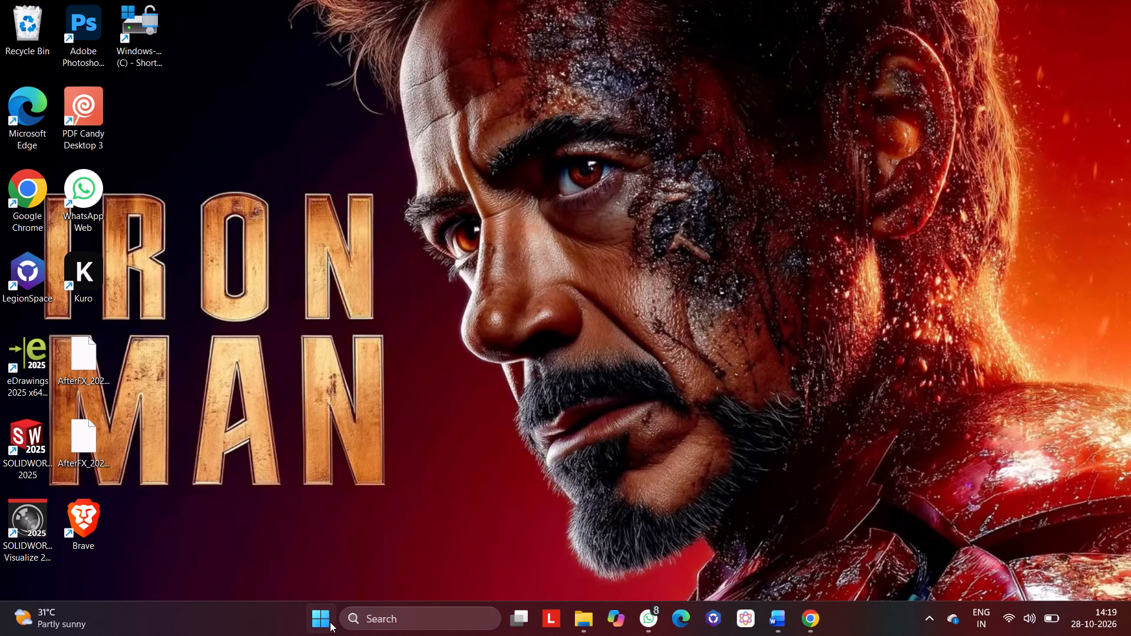
{"action": "left_click", "coordinate": [330, 622]}
{"action": "left_click", "coordinate": [663, 571]}
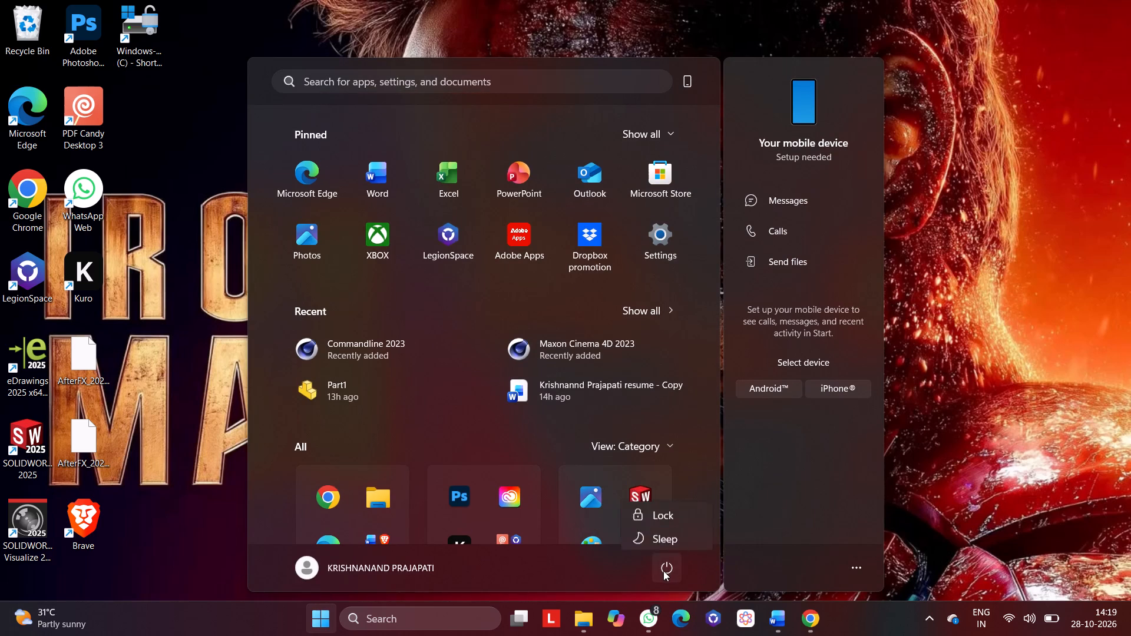